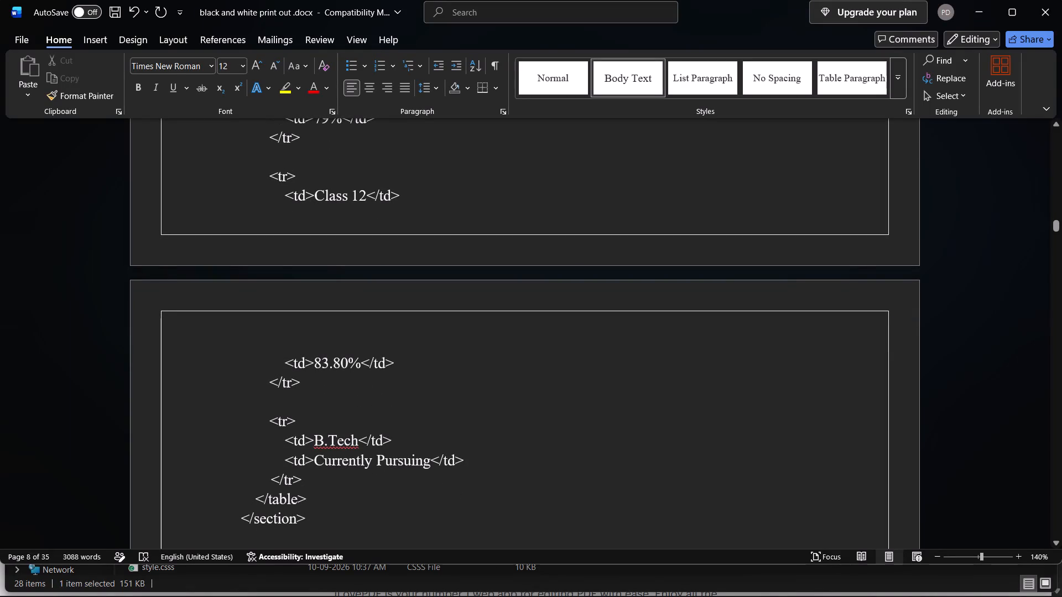
# Change the Class 12 percentage in the education table code to 83.8%.
pyautogui.click(347, 358)
pyautogui.press('BackSpace')
# Review the Experiment 1 code from the Class 12 row through the contact information section and footer.
pyautogui.scroll(-1, 347, 358)
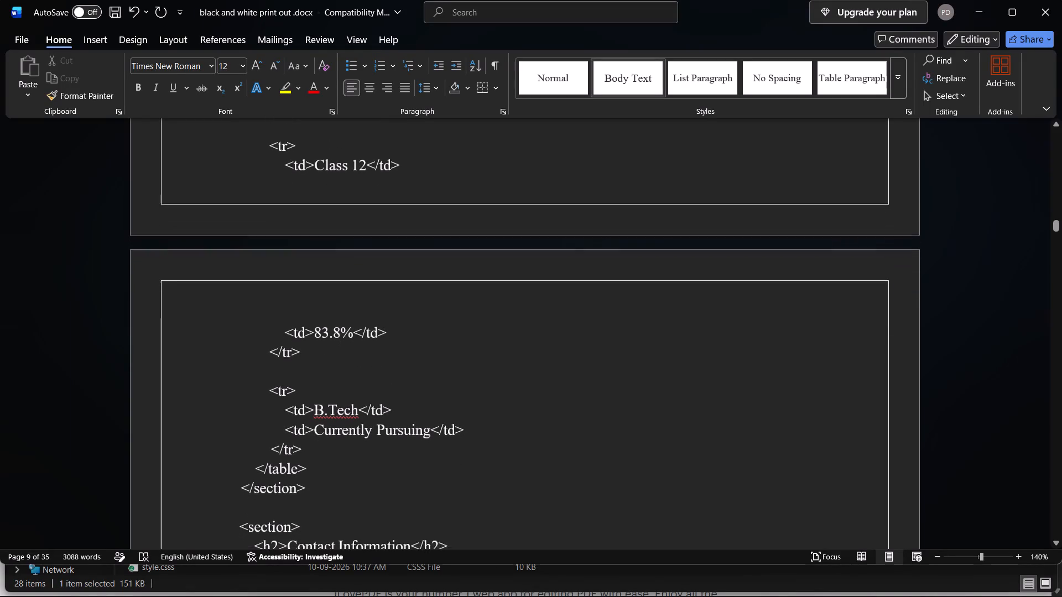
pyautogui.scroll(-3, 347, 358)
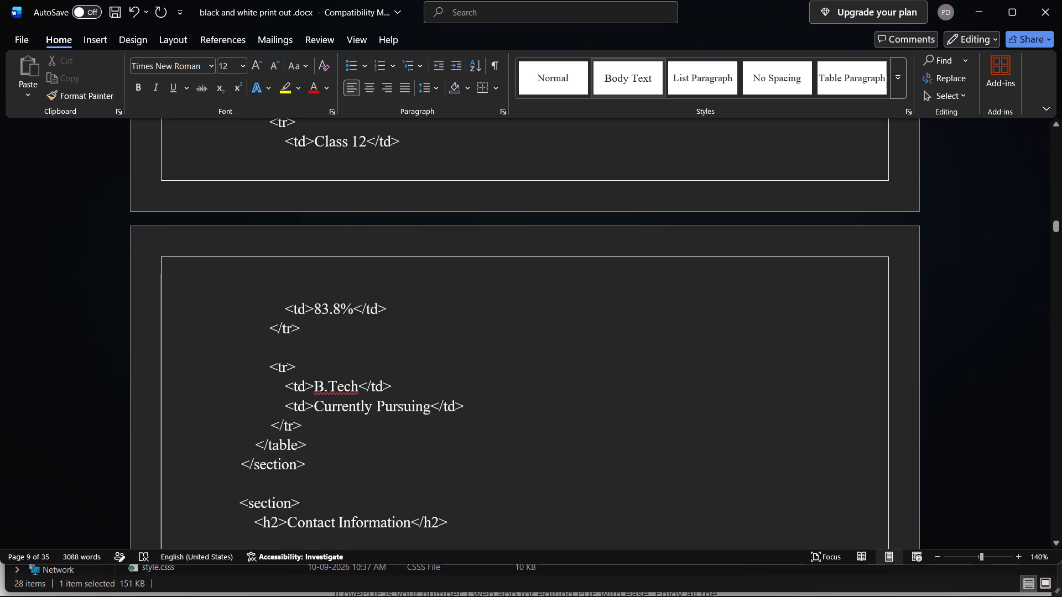
pyautogui.scroll(-5, 347, 358)
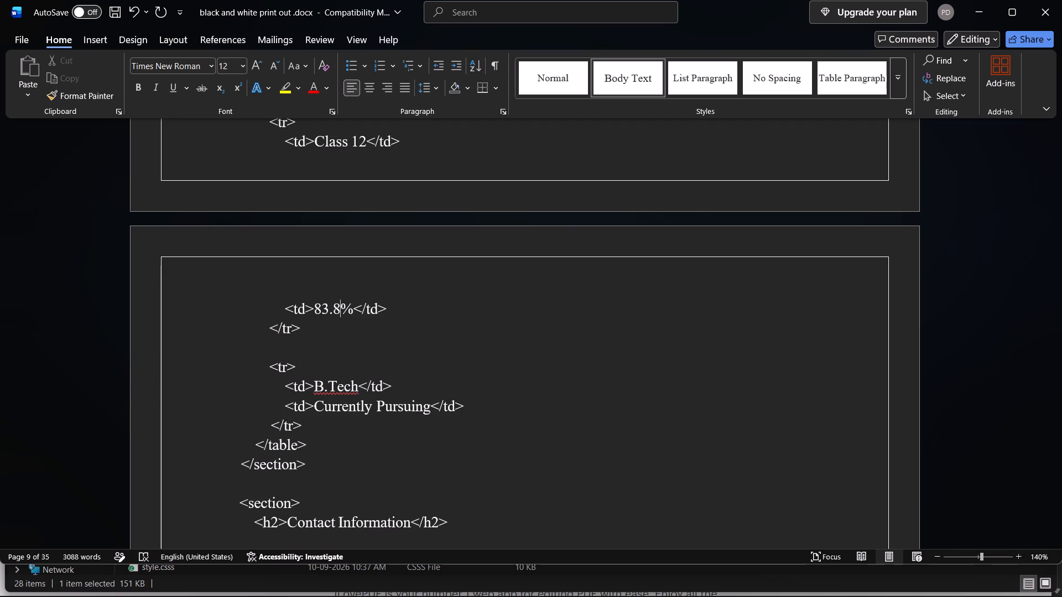
pyautogui.scroll(-3, 347, 358)
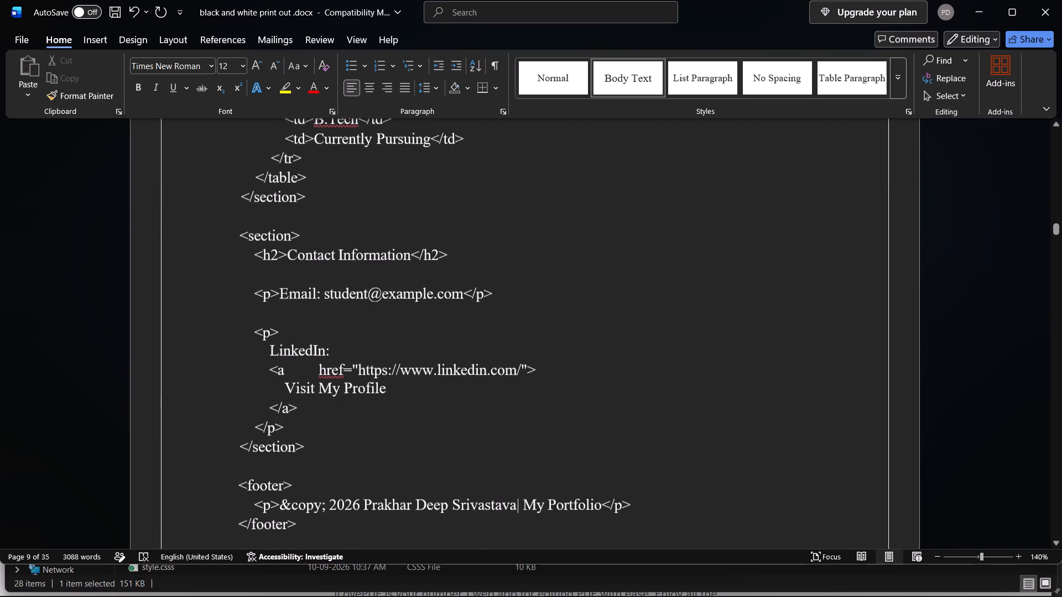
# Review the Experiment 1 code from its heading through the body, header, h1, h2 and section CSS rules.
pyautogui.scroll(5, 347, 358)
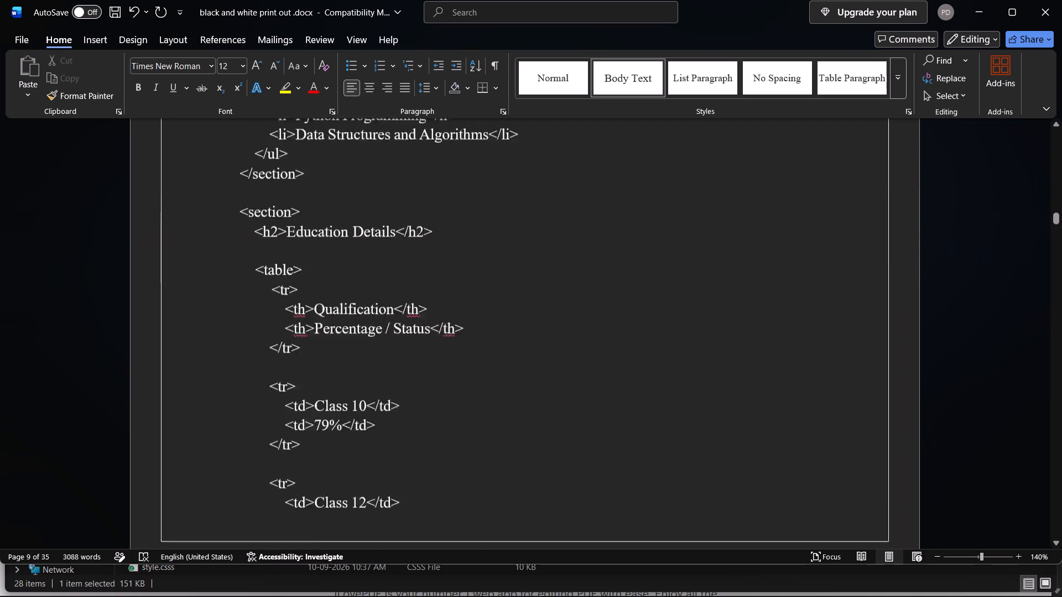
pyautogui.scroll(6, 347, 358)
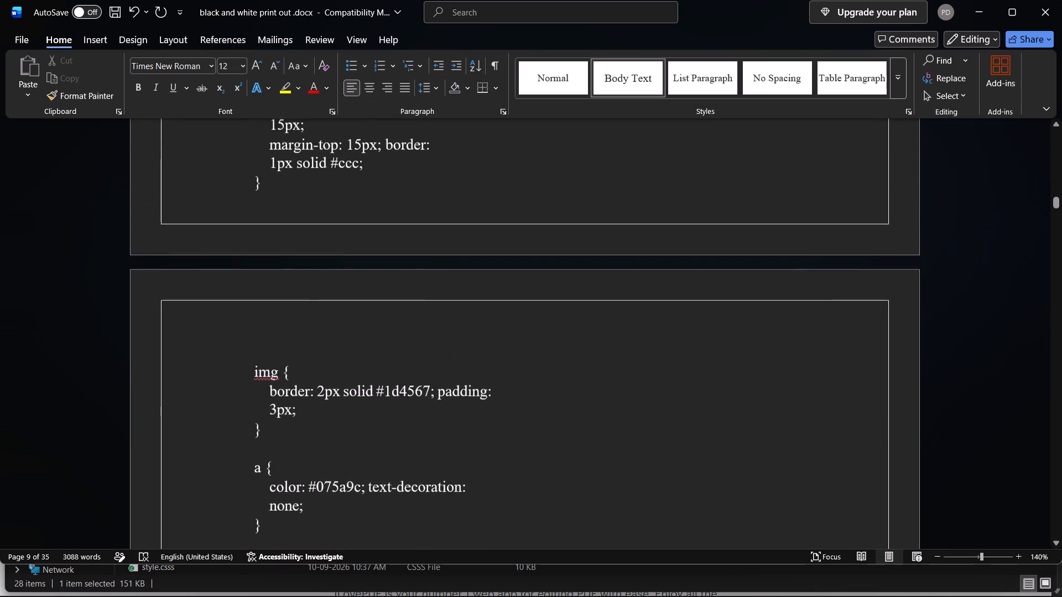
pyautogui.scroll(1, 347, 358)
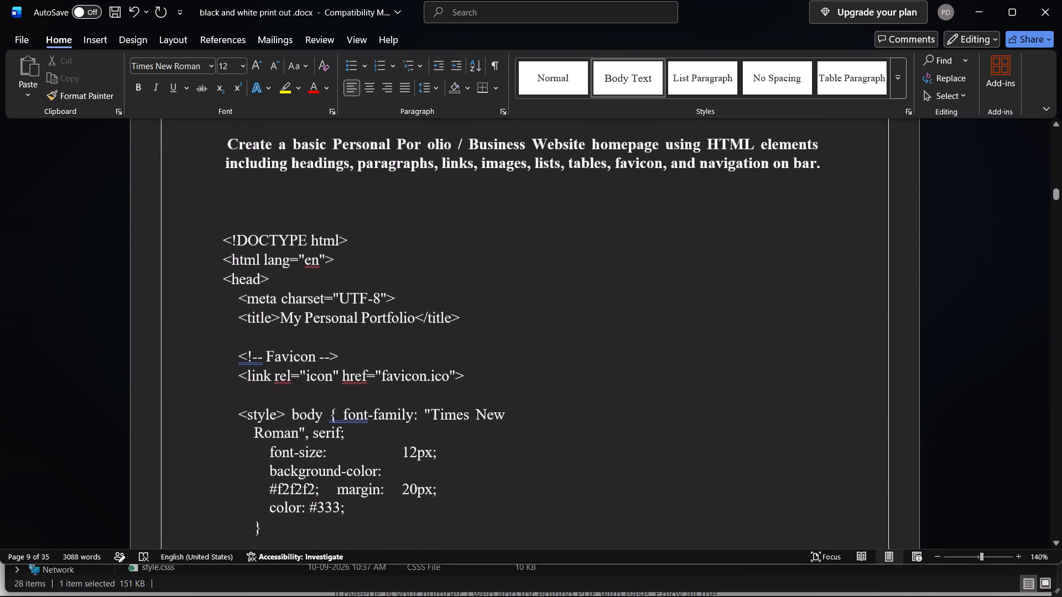
pyautogui.scroll(-2, 347, 358)
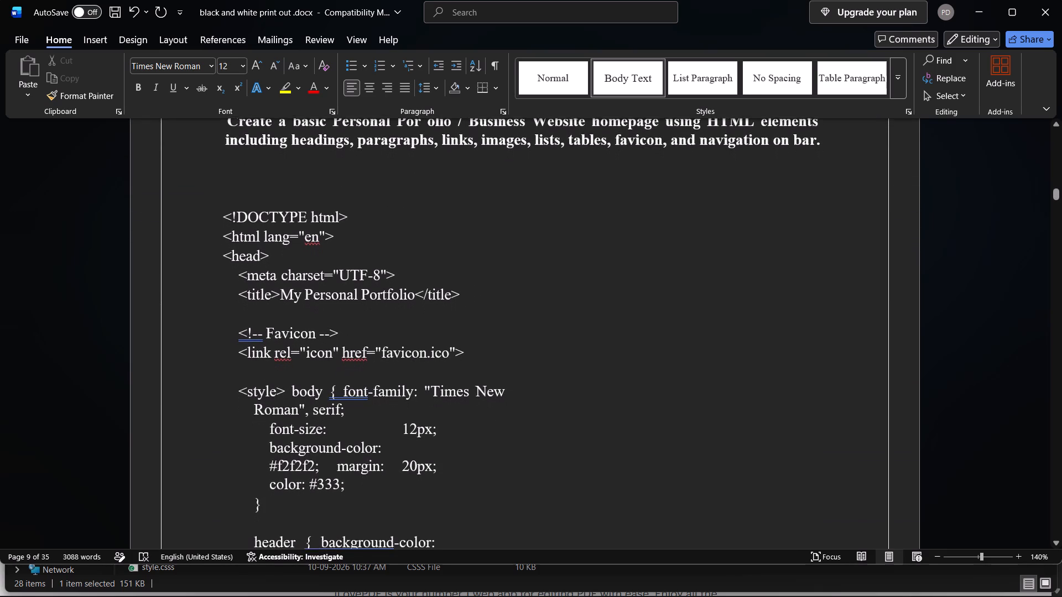
pyautogui.scroll(-1, 347, 358)
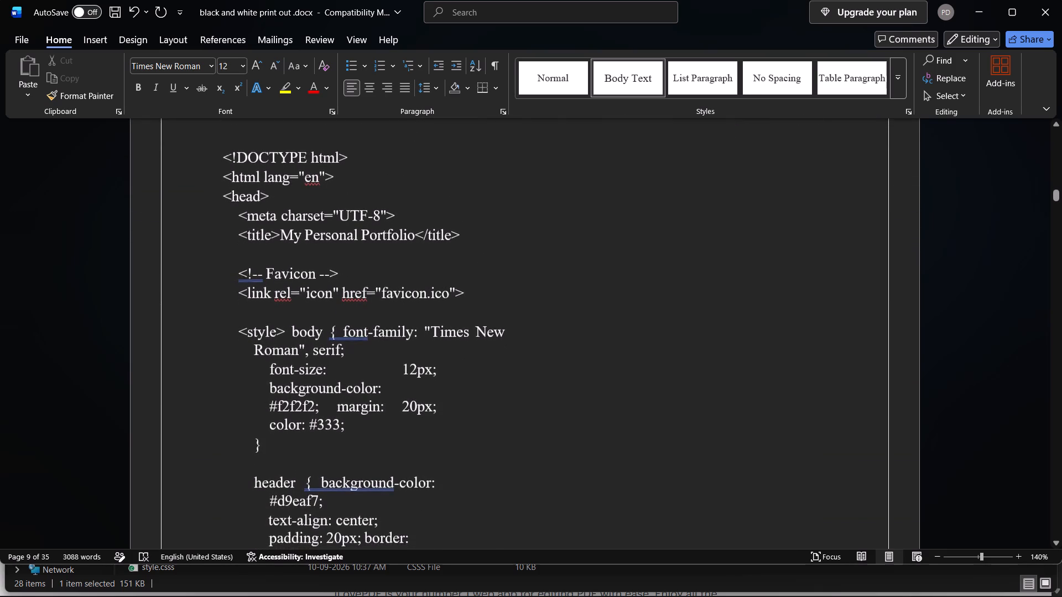
pyautogui.scroll(-4, 347, 358)
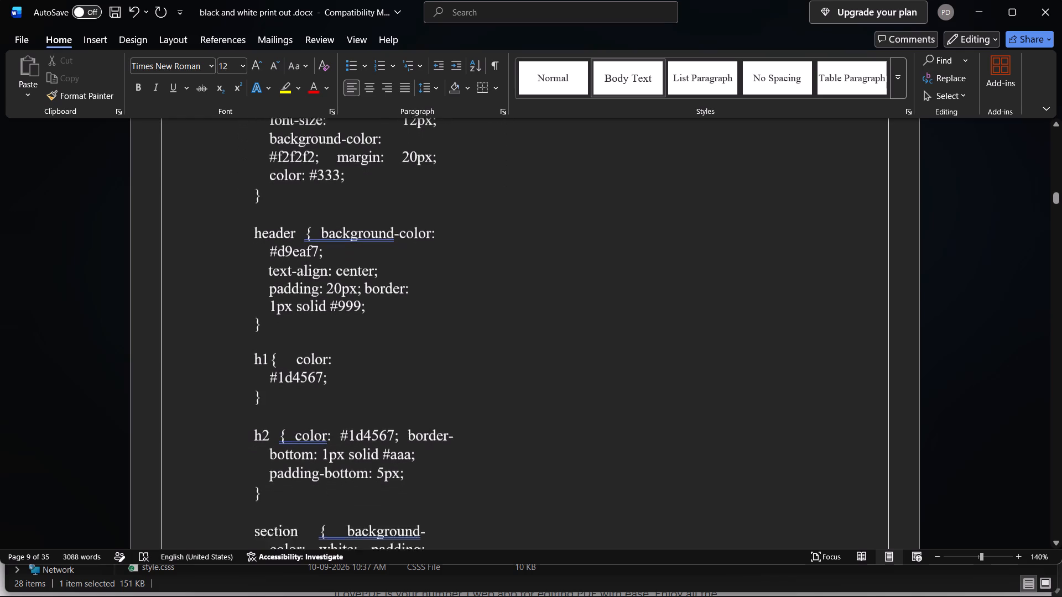
pyautogui.scroll(-3, 347, 358)
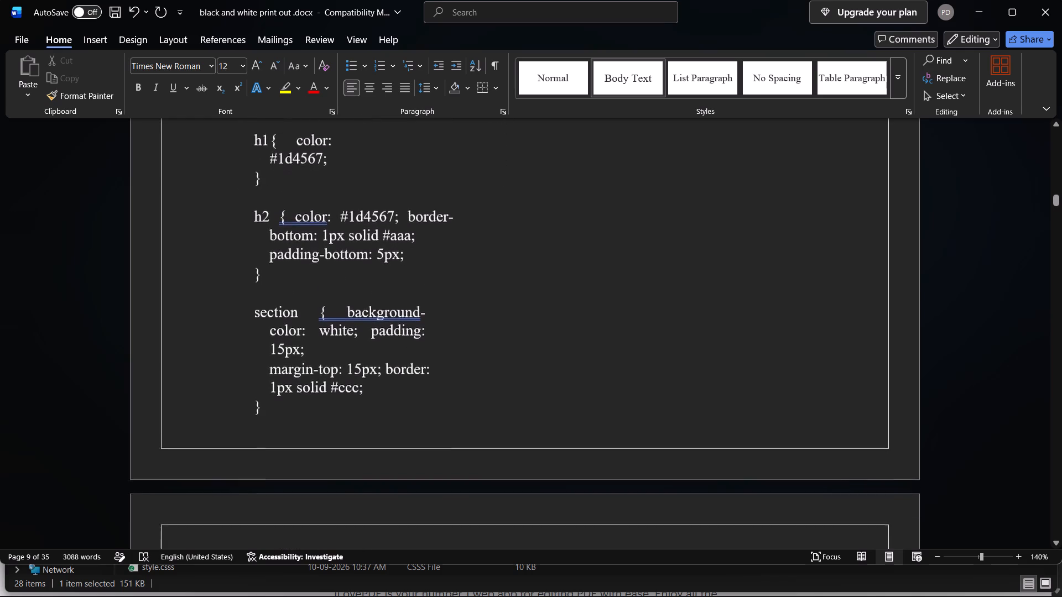
pyautogui.scroll(-1, 347, 358)
# Look back through the index, list of experiments and course outcomes pages up to the Table of Contents.
pyautogui.scroll(2, 347, 358)
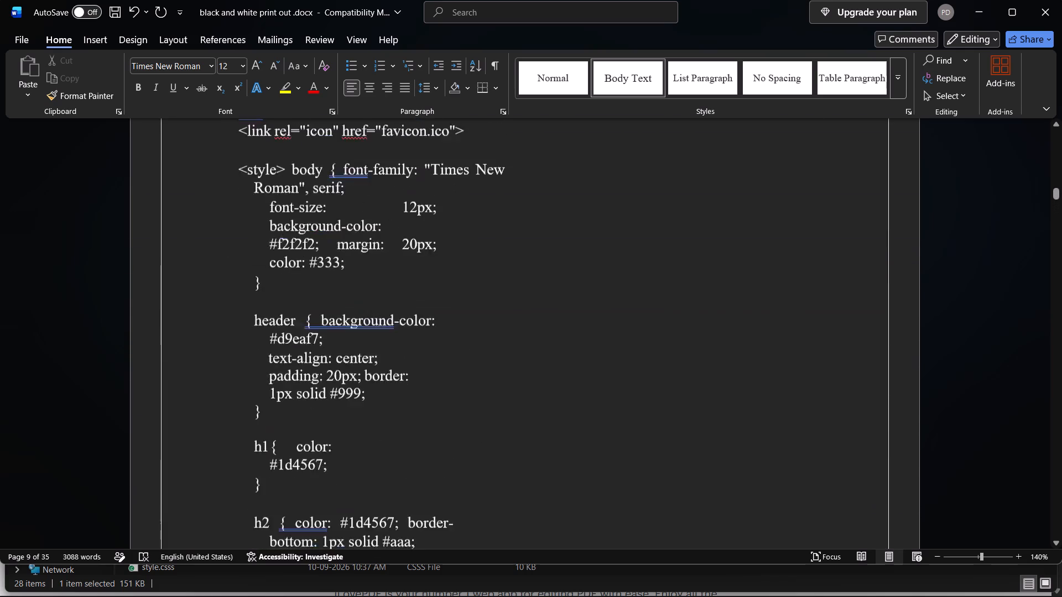
pyautogui.scroll(2, 347, 358)
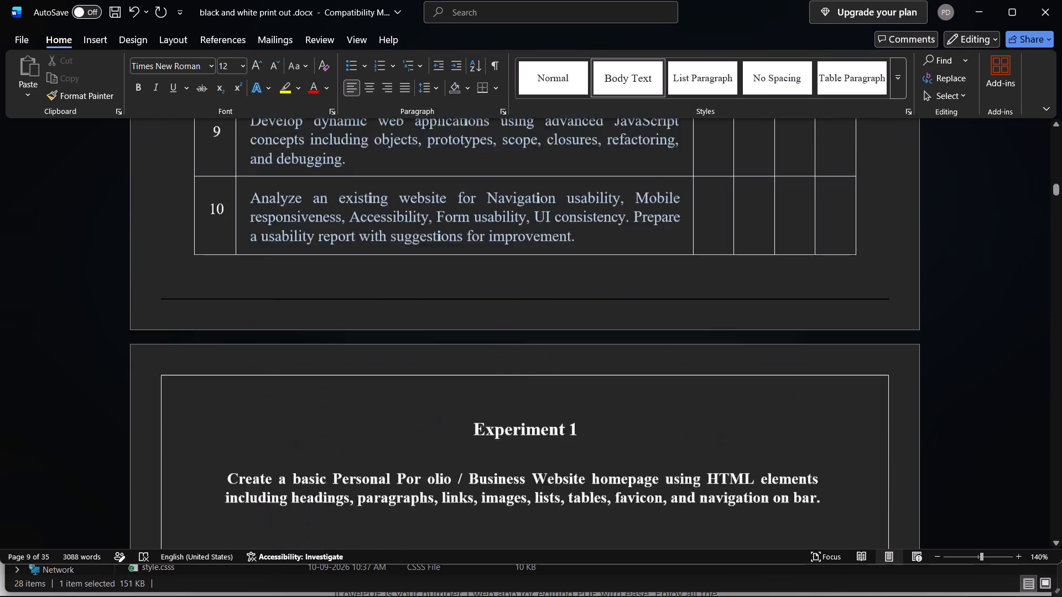
pyautogui.scroll(6, 347, 358)
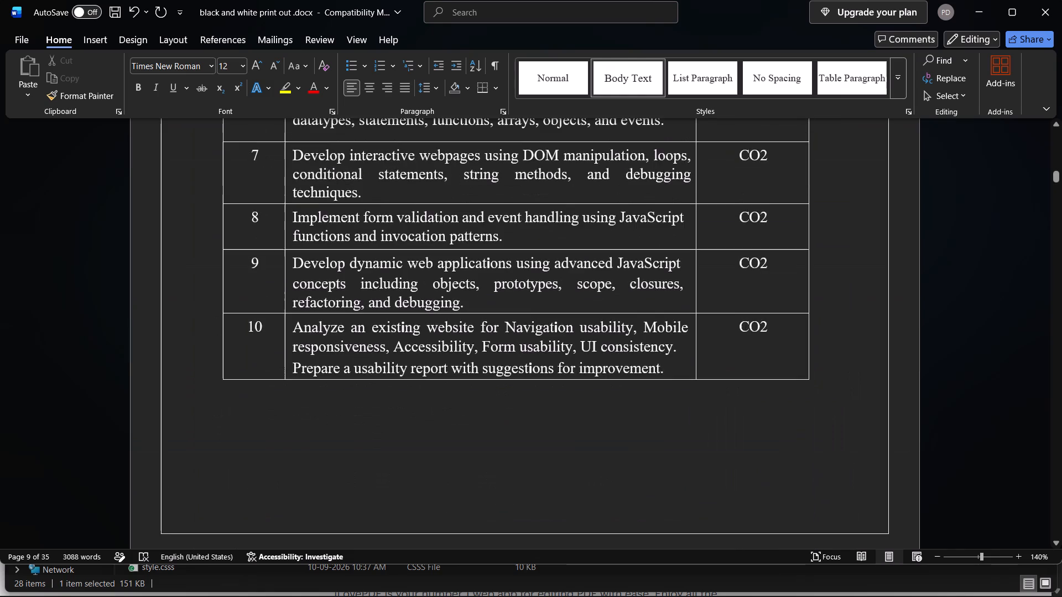
pyautogui.scroll(5, 347, 358)
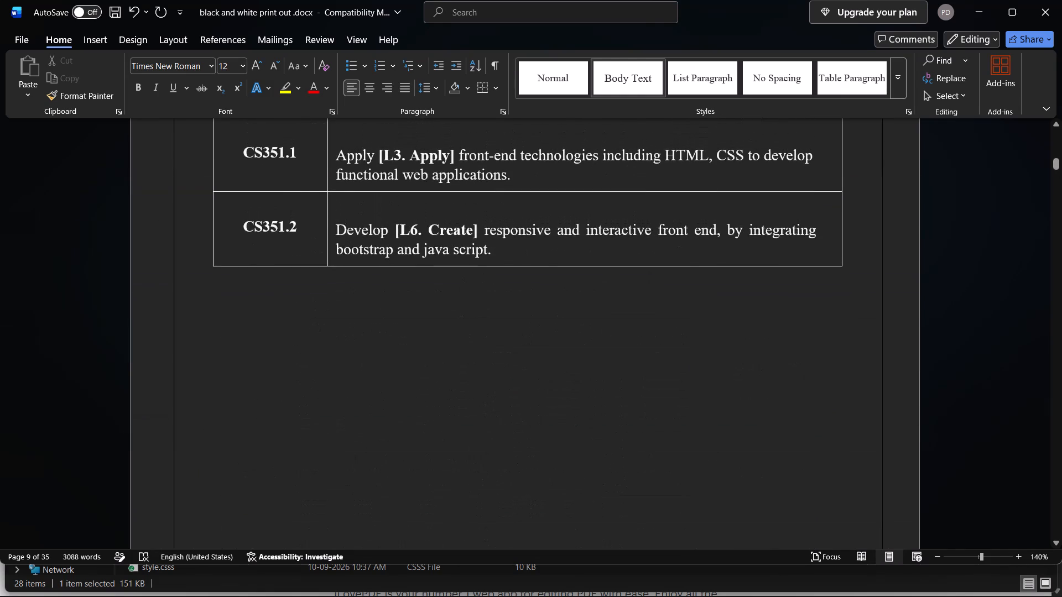
pyautogui.scroll(18, 347, 358)
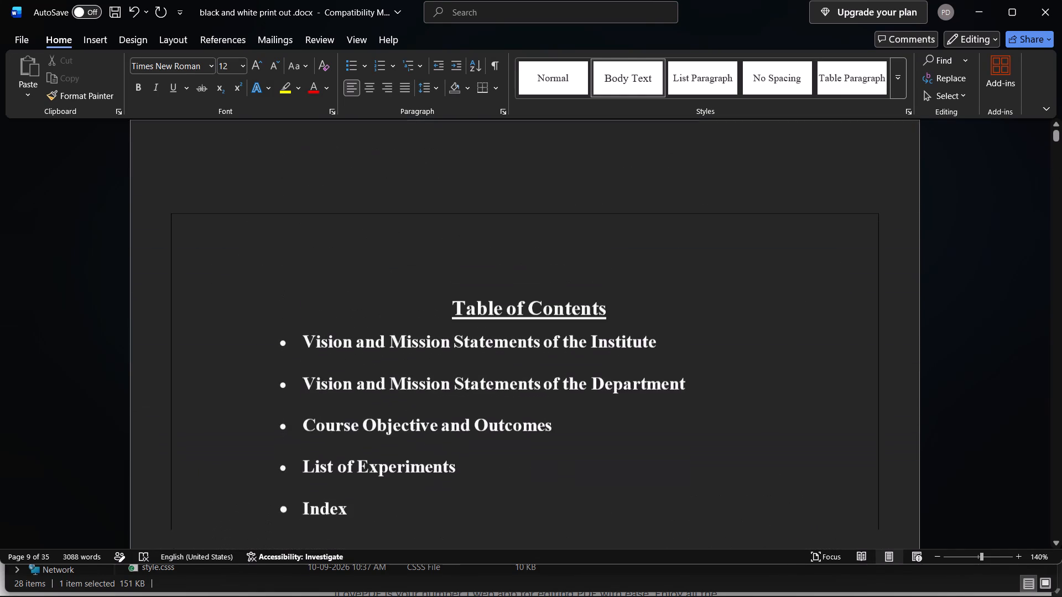
pyautogui.scroll(7, 347, 358)
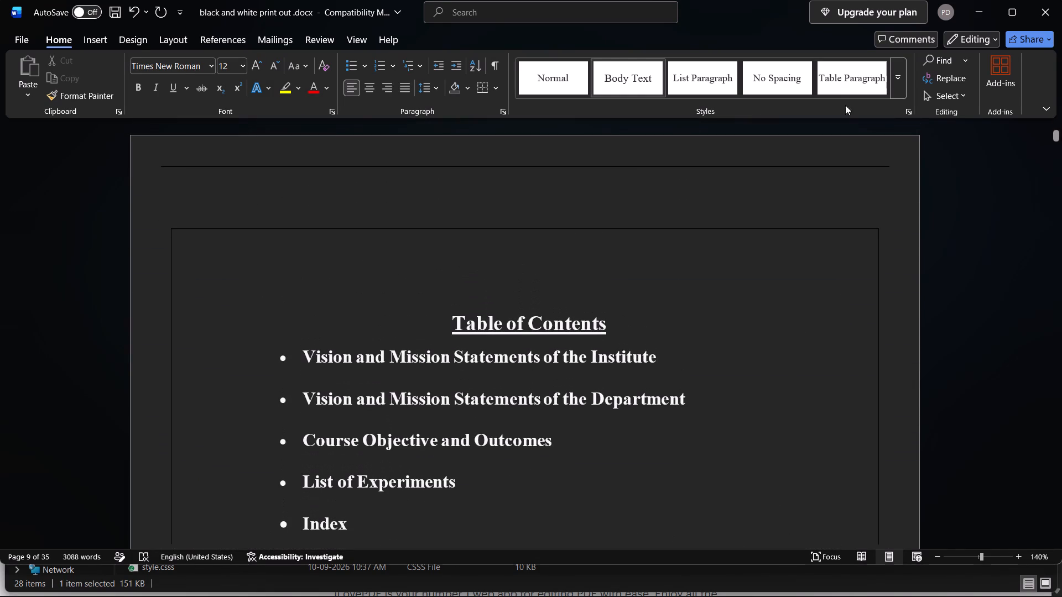
# Check the document from the Table of Contents through the experiment tables to the portfolio page's header code.
pyautogui.scroll(-9, 706, 294)
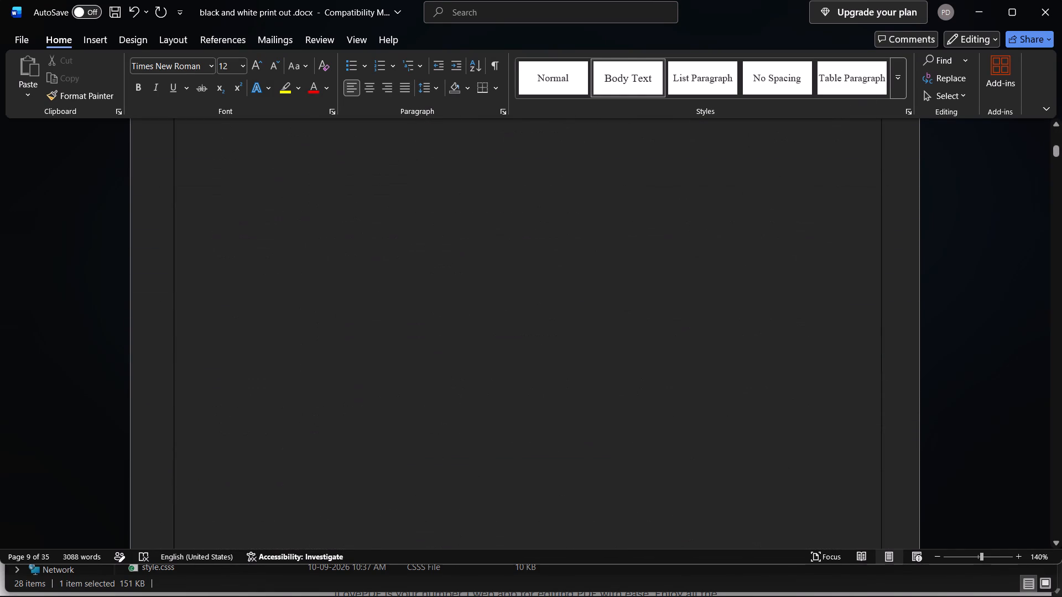
pyautogui.scroll(-3, 706, 294)
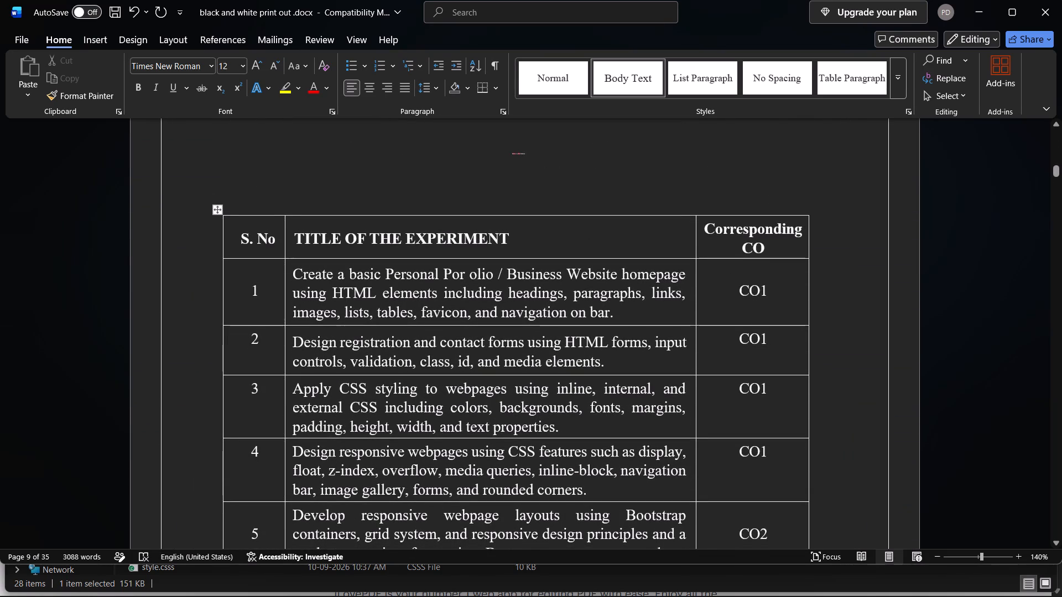
pyautogui.scroll(-7, 860, 202)
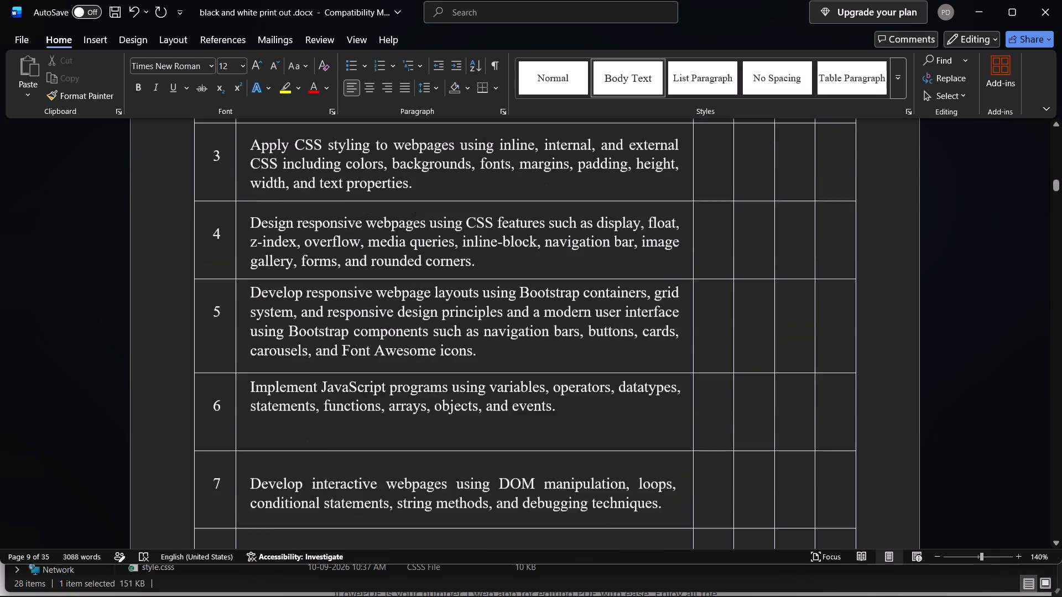
pyautogui.scroll(-8, 860, 202)
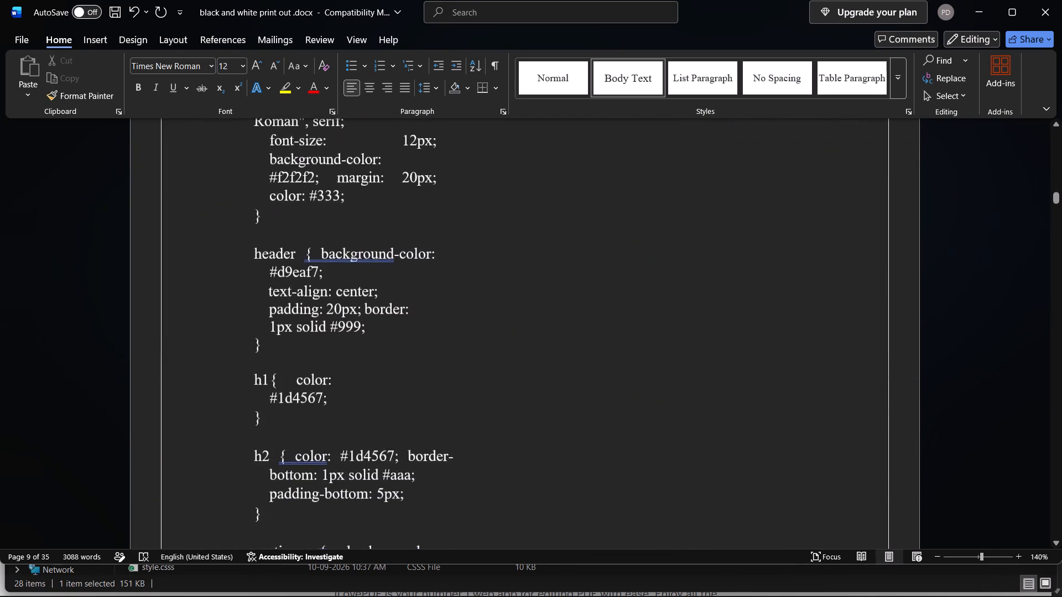
pyautogui.scroll(-3, 860, 202)
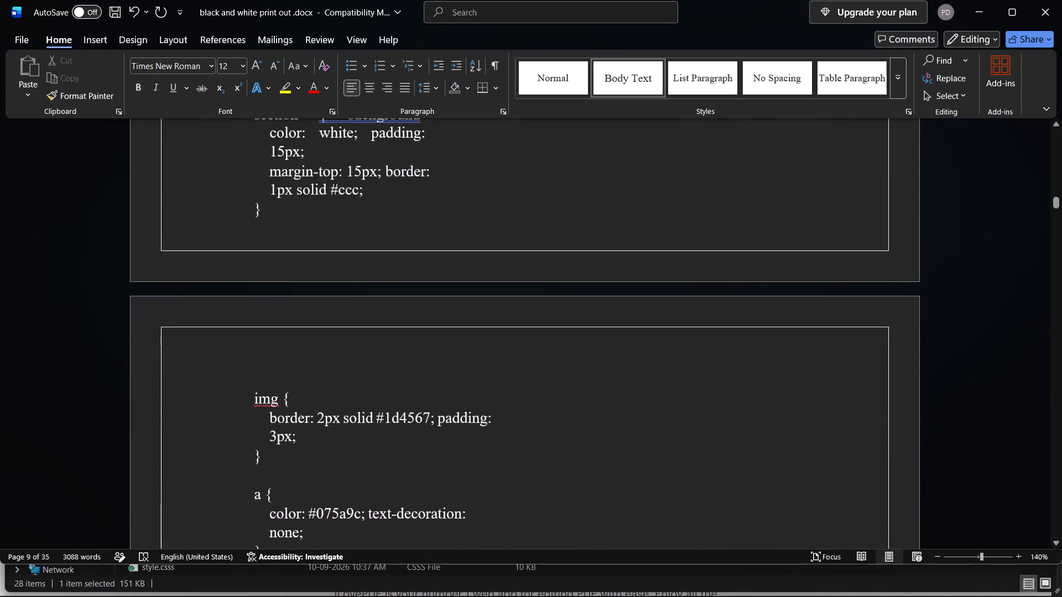
pyautogui.scroll(-2, 860, 202)
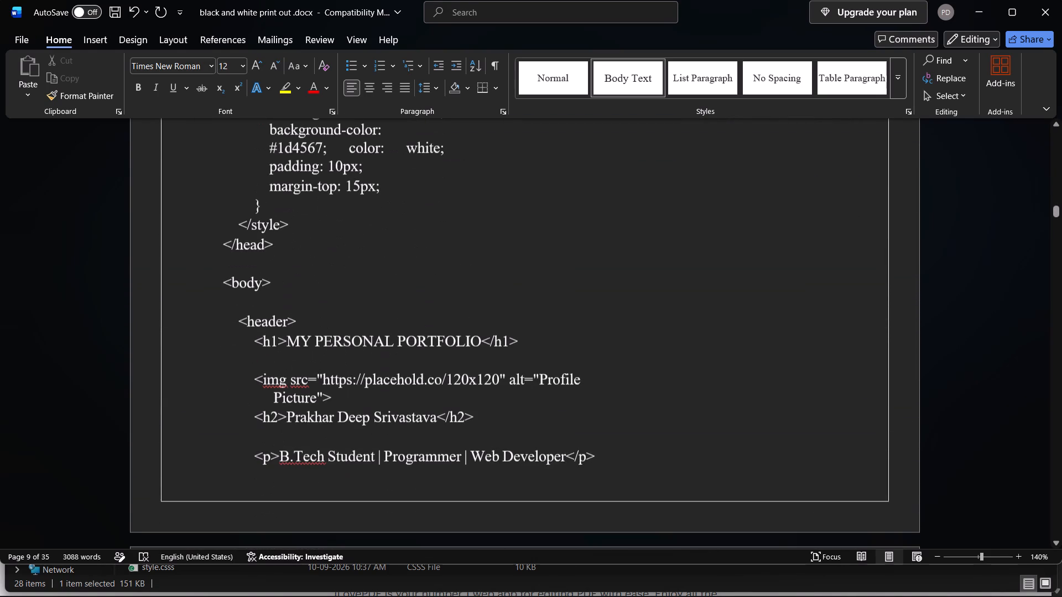
# Re-examine the Experiment 1 CSS rules and return to the Table of Contents page.
pyautogui.scroll(3, 860, 202)
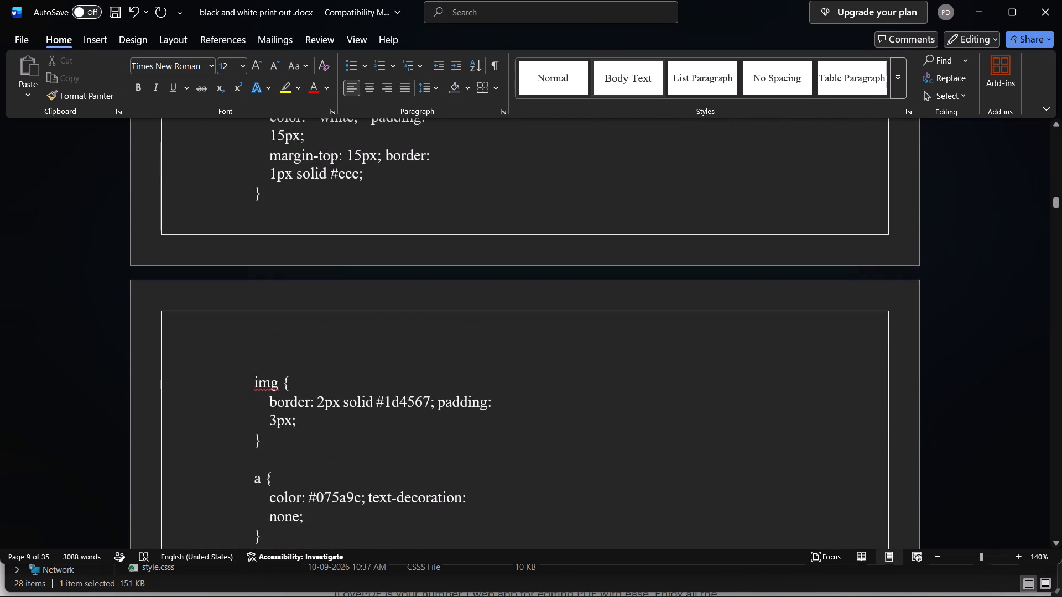
pyautogui.scroll(3, 860, 202)
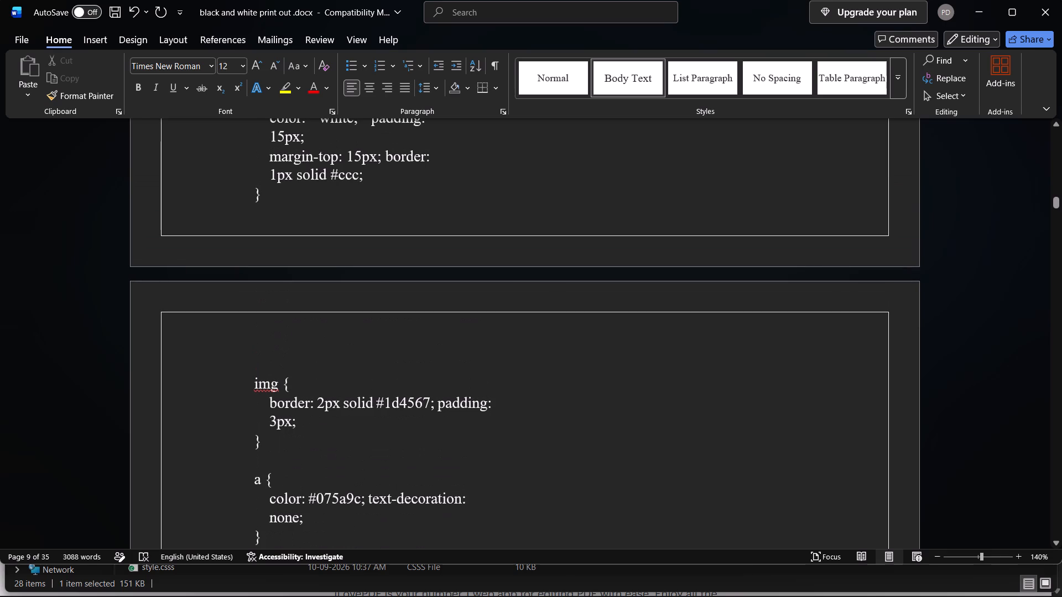
pyautogui.scroll(6, 860, 202)
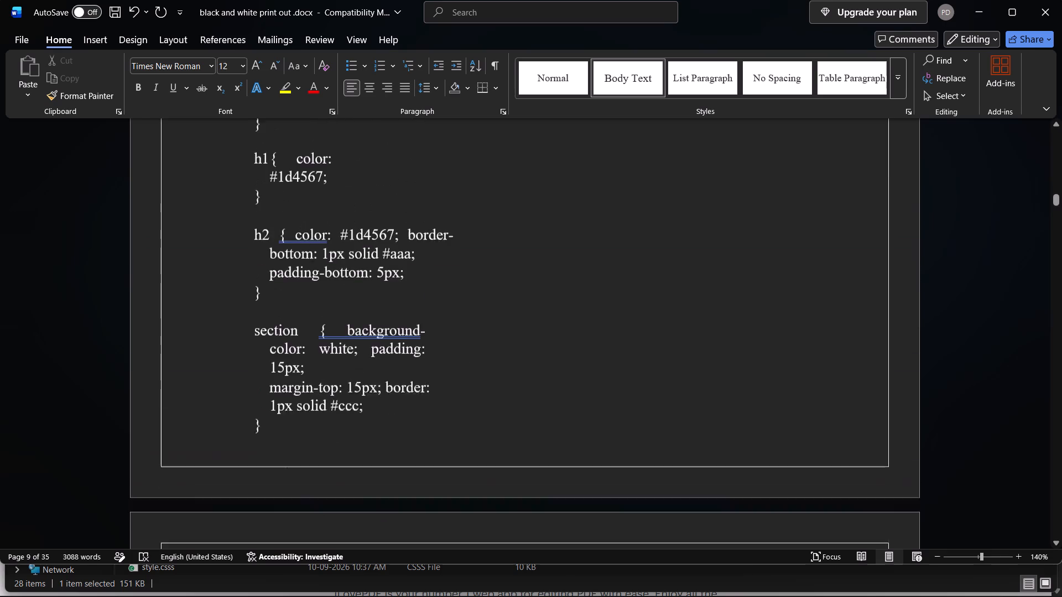
pyautogui.scroll(-8, 860, 202)
pyautogui.scroll(10, 860, 202)
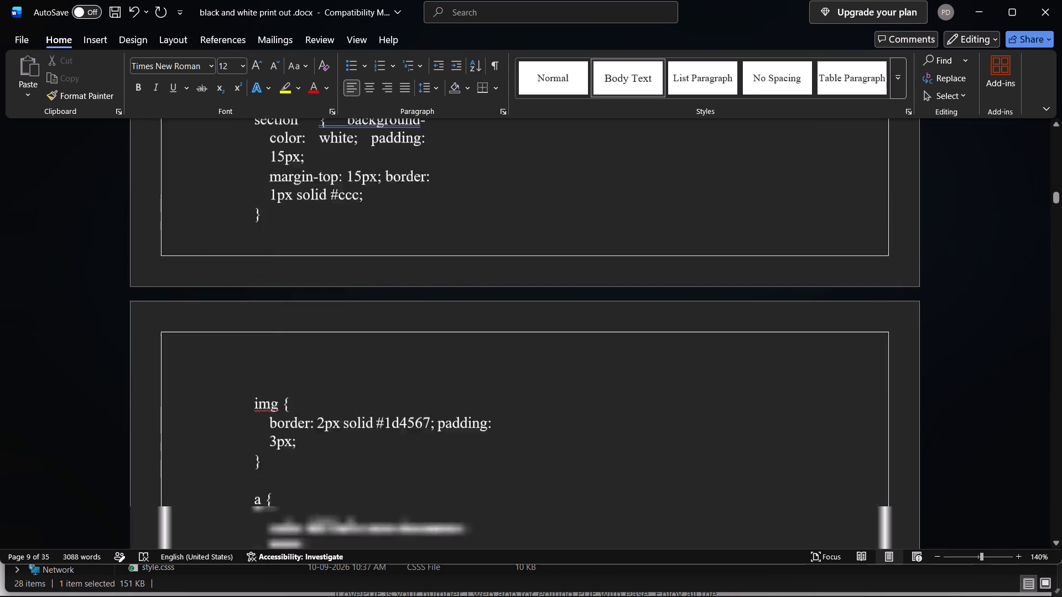
pyautogui.scroll(20, 860, 202)
pyautogui.scroll(20, 860, 202)
pyautogui.scroll(20, 860, 202)
pyautogui.scroll(-1, 860, 202)
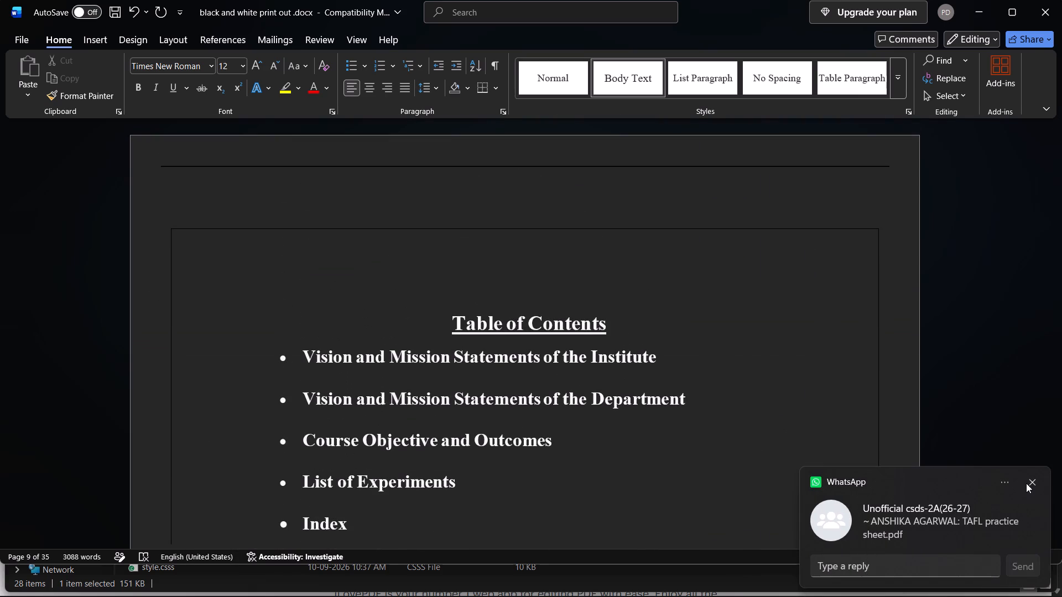
# Dismiss the WhatsApp group message notification.
pyautogui.click(1026, 483)
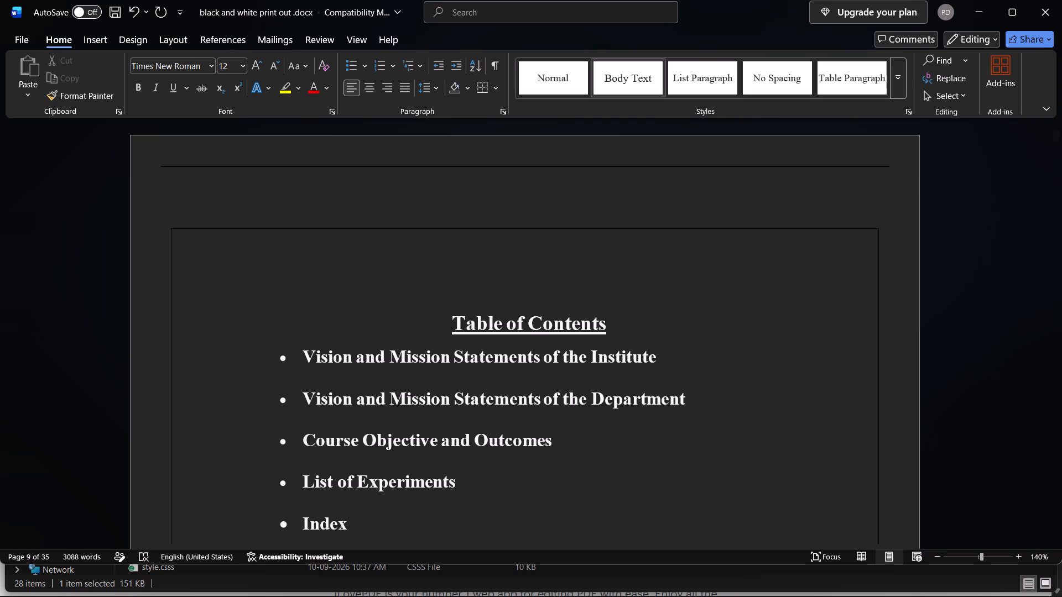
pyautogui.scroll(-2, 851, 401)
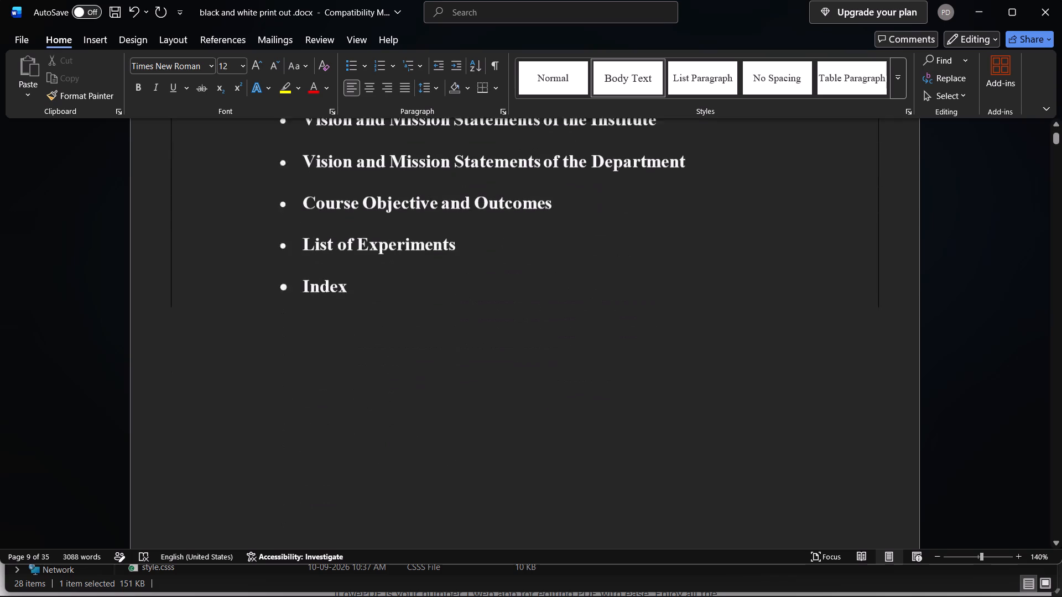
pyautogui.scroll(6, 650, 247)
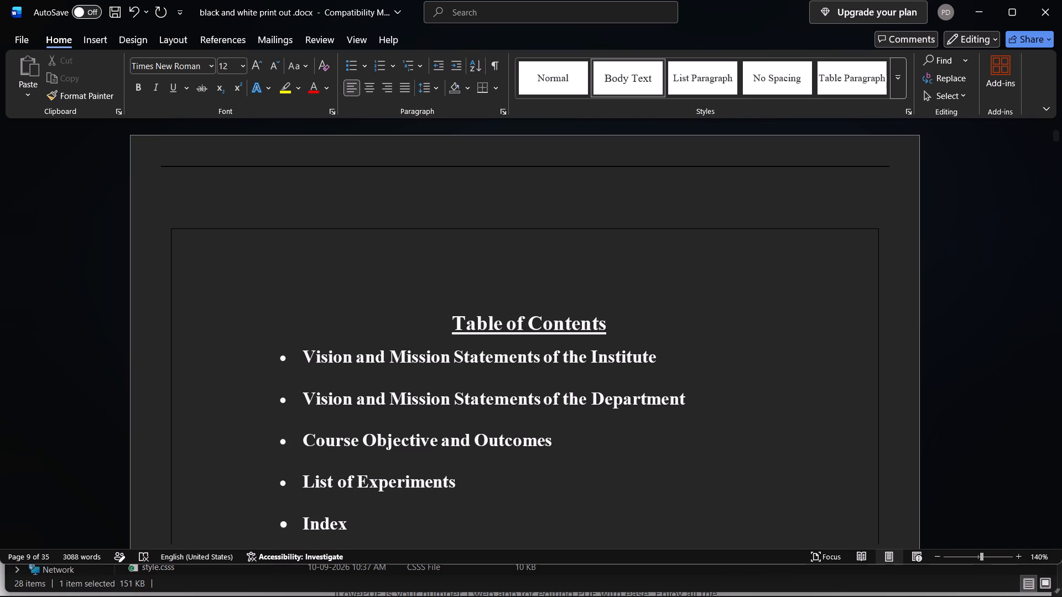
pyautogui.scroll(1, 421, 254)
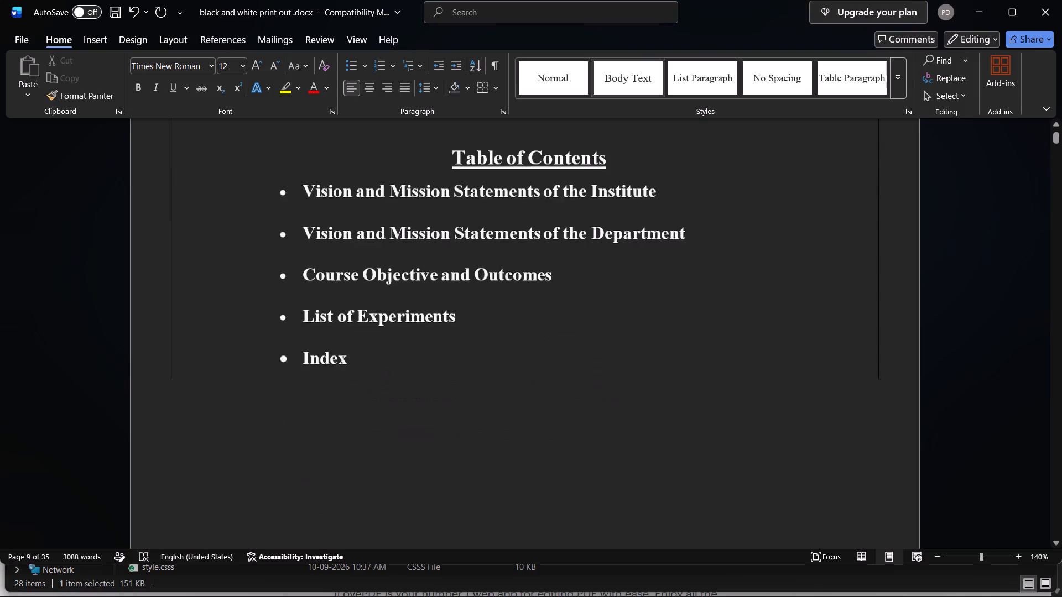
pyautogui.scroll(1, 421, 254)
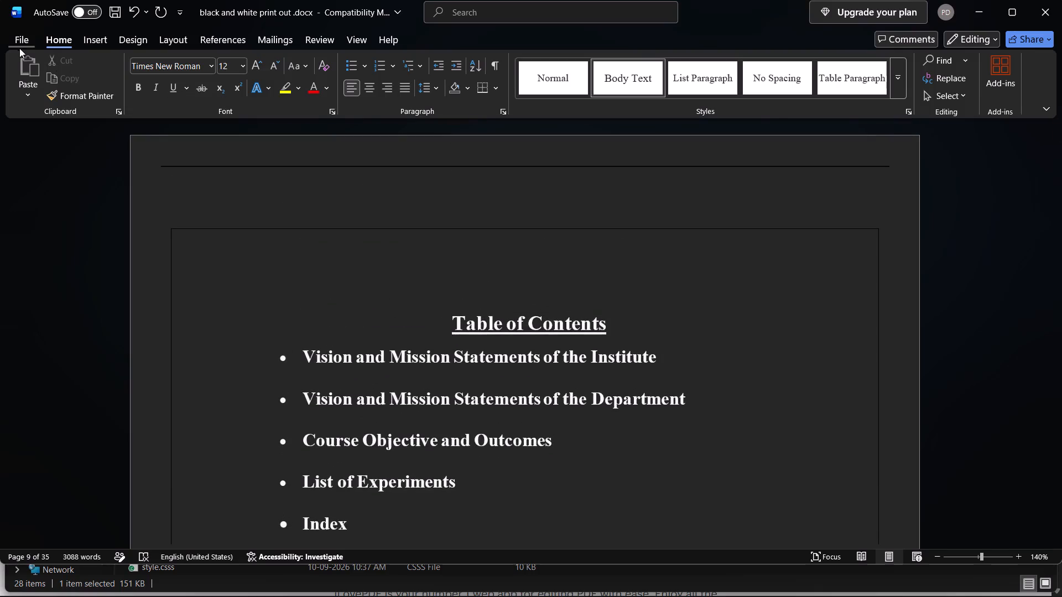
# Start saving a copy of the document in the Downloads folder with PDF as the file type.
pyautogui.click(17, 40)
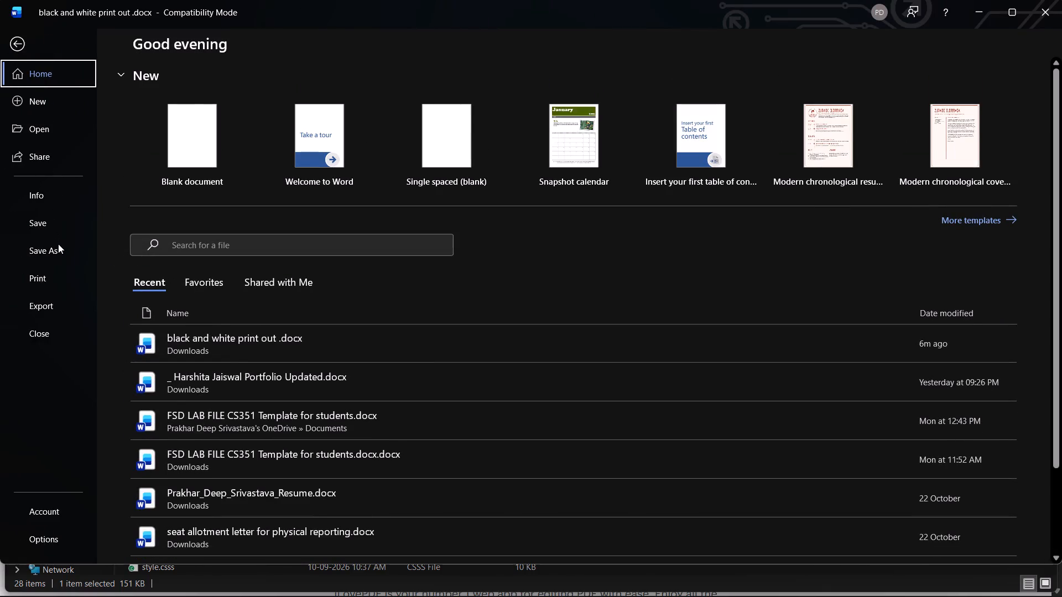
pyautogui.click(58, 244)
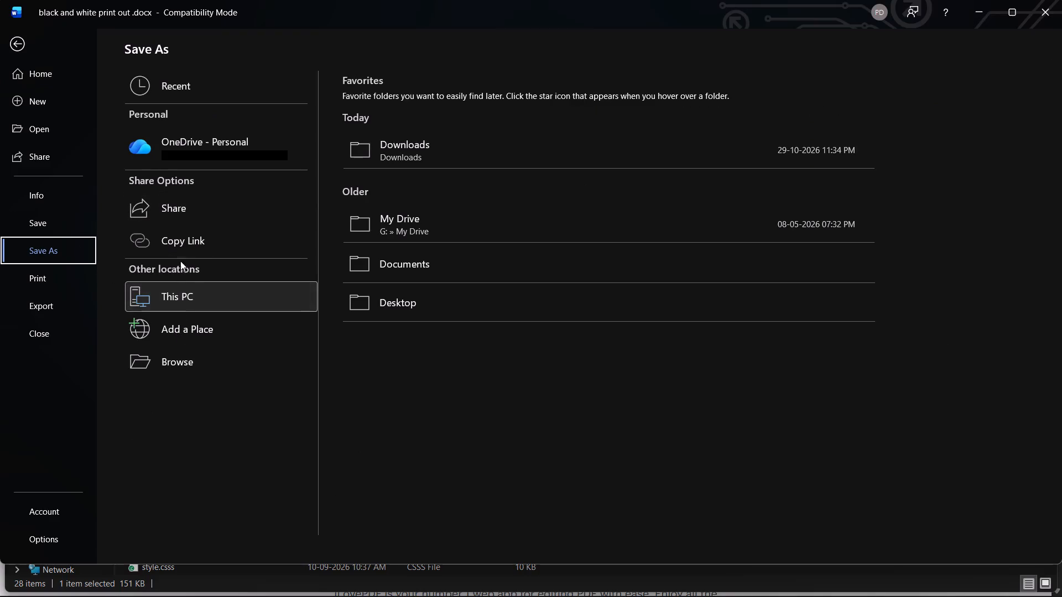
pyautogui.click(186, 349)
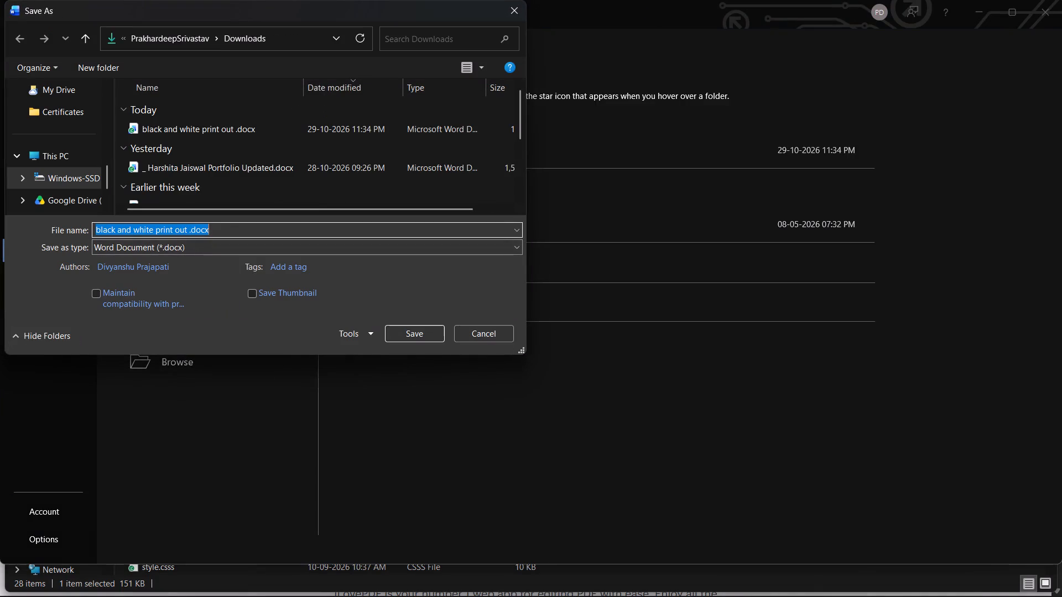
pyautogui.click(211, 231)
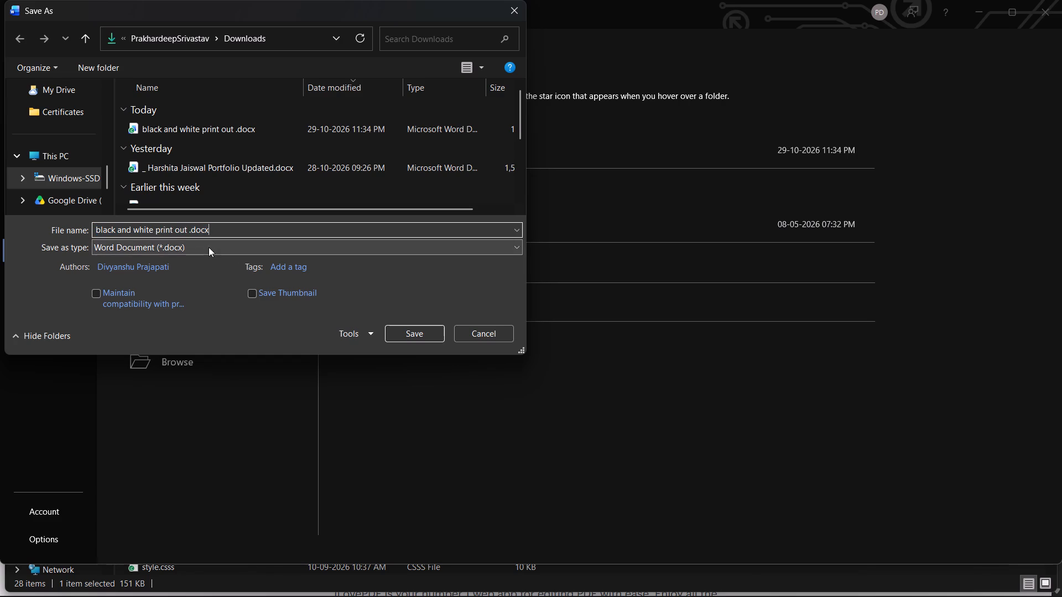
pyautogui.click(209, 247)
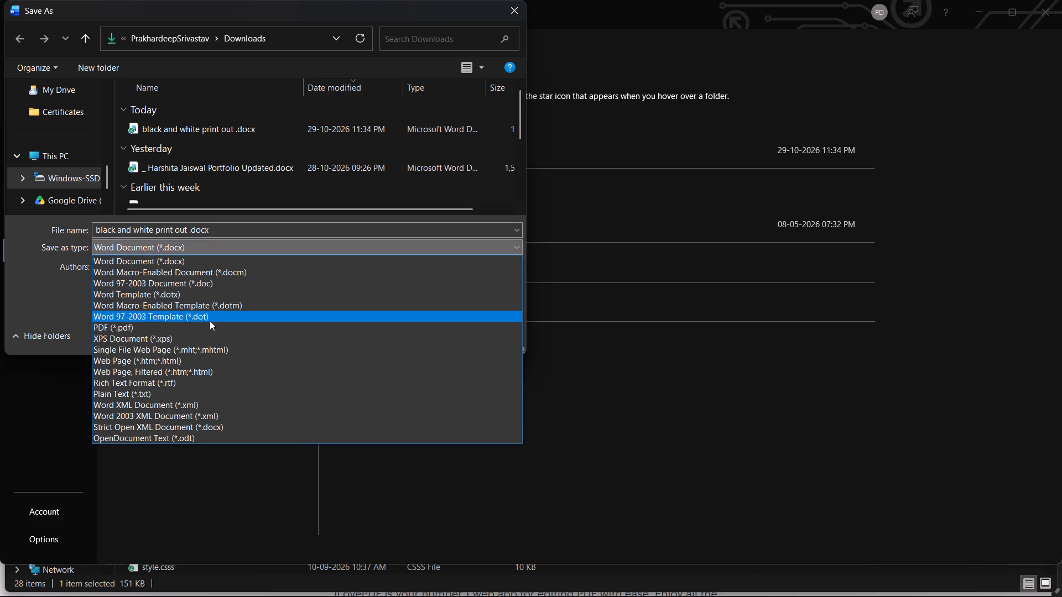
pyautogui.click(209, 322)
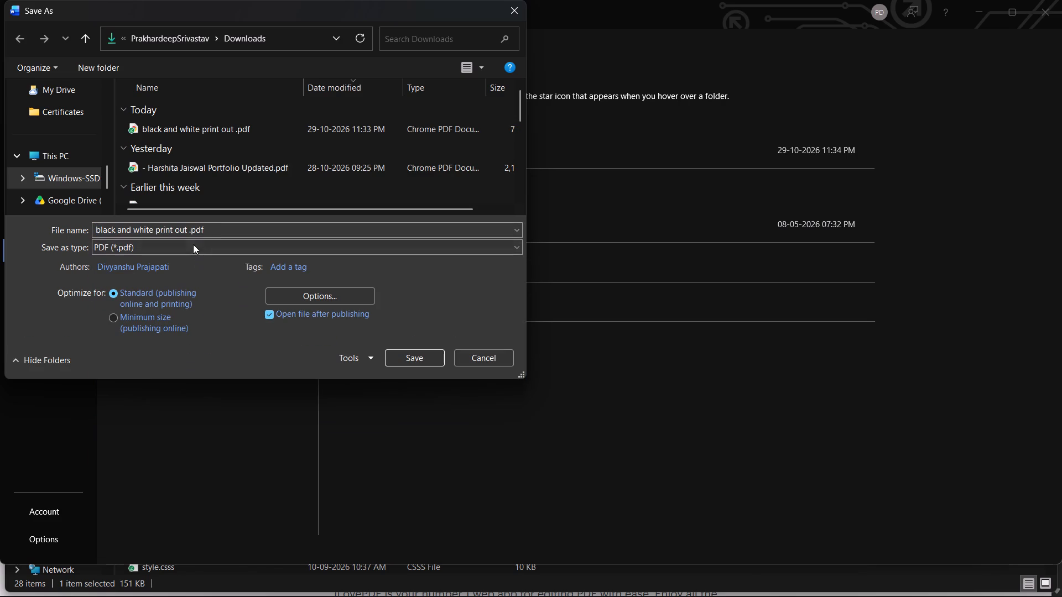
# Name the PDF "FSD file black and white" and save it.
pyautogui.click(186, 230)
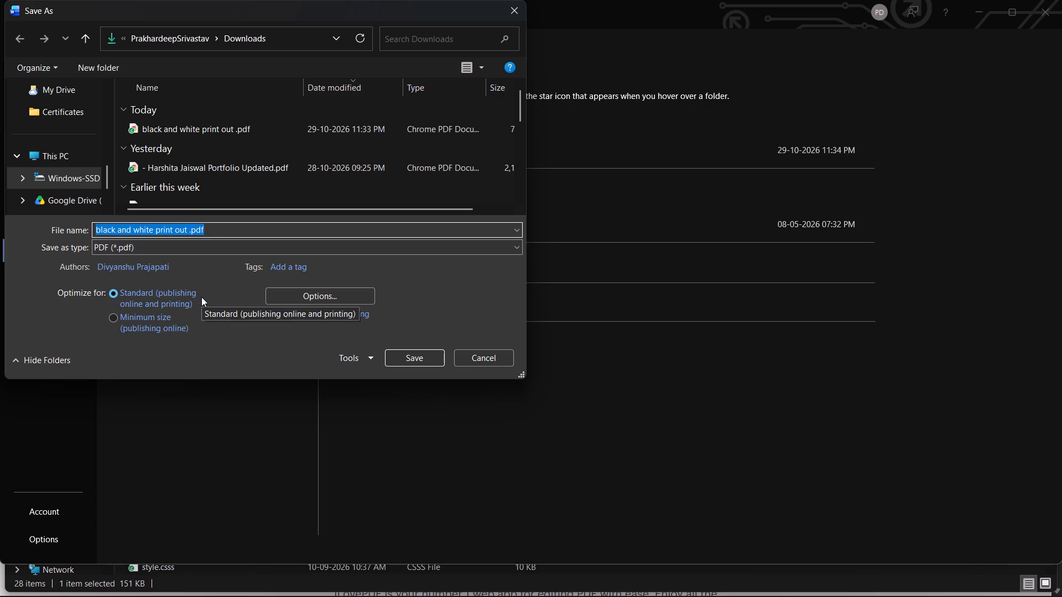
pyautogui.click(185, 233)
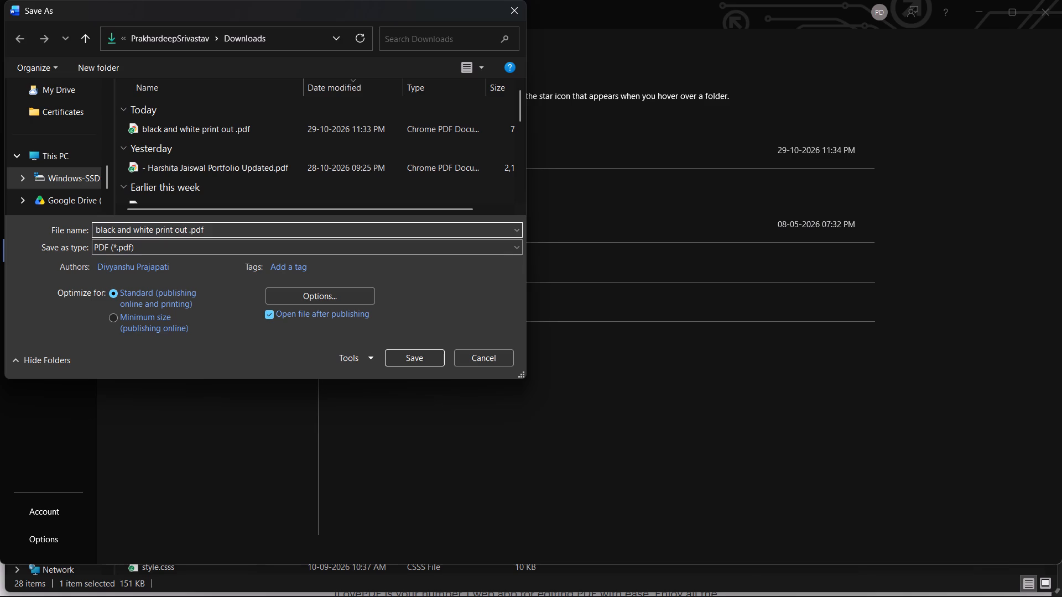
pyautogui.press('Right')
pyautogui.press('BackSpace')
pyautogui.press('BackSpace')
pyautogui.press('BackSpace')
pyautogui.press('BackSpace')
pyautogui.press('BackSpace')
pyautogui.press('BackSpace')
pyautogui.press('BackSpace')
pyautogui.press('BackSpace')
pyautogui.press('BackSpace')
pyautogui.press('BackSpace')
pyautogui.press('BackSpace')
pyautogui.press('BackSpace')
pyautogui.press('BackSpace')
pyautogui.press('BackSpace')
pyautogui.press('BackSpace')
pyautogui.press('BackSpace')
pyautogui.press('BackSpace')
pyautogui.press('BackSpace')
pyautogui.press('BackSpace')
pyautogui.press('BackSpace')
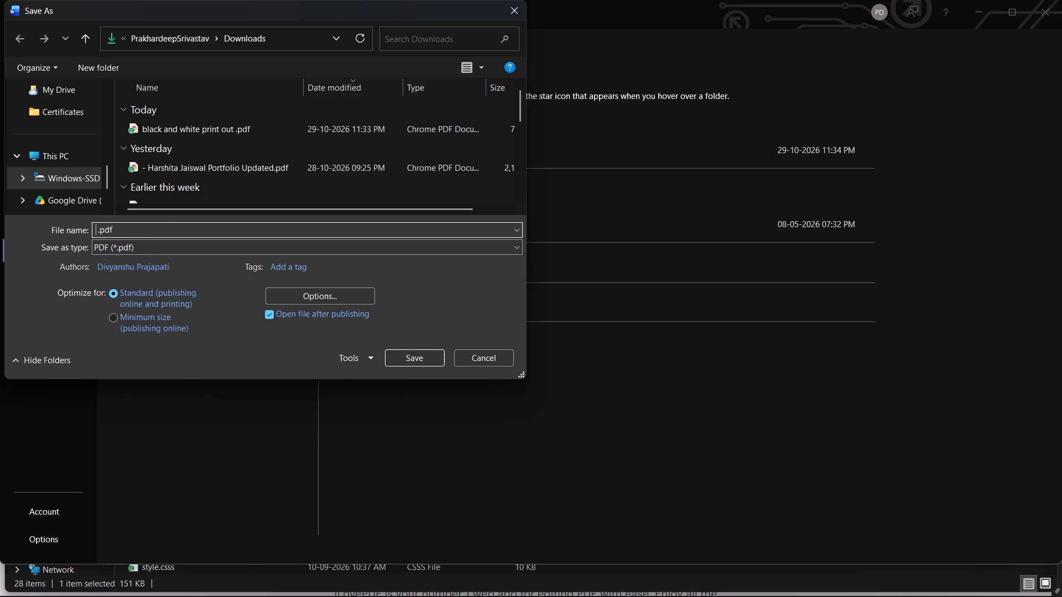
pyautogui.write('FSD')
pyautogui.press('space')
pyautogui.write('file')
pyautogui.press('space')
pyautogui.write('black')
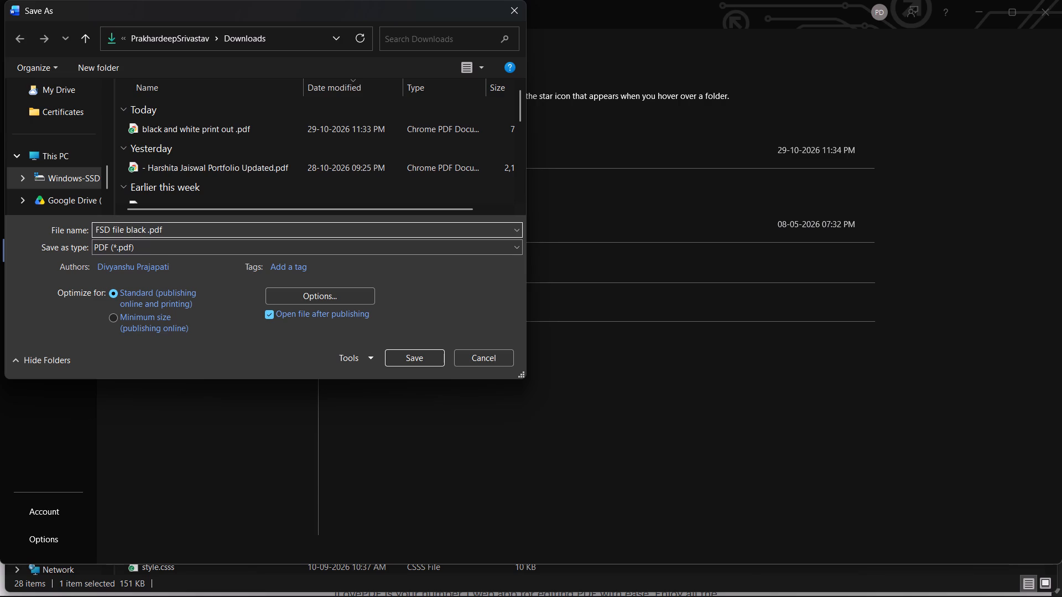
pyautogui.press('space')
pyautogui.write('and white')
pyautogui.click(426, 349)
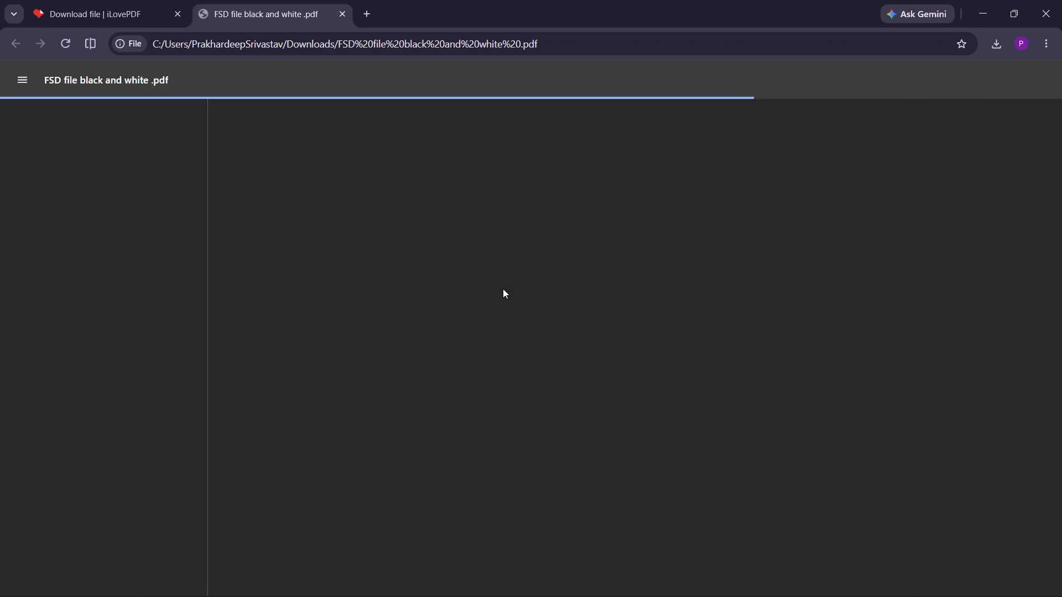
# Review the exported PDF's pages, checking the experiment lists, borders and the Experiment 1 code layout.
pyautogui.scroll(-6, 503, 289)
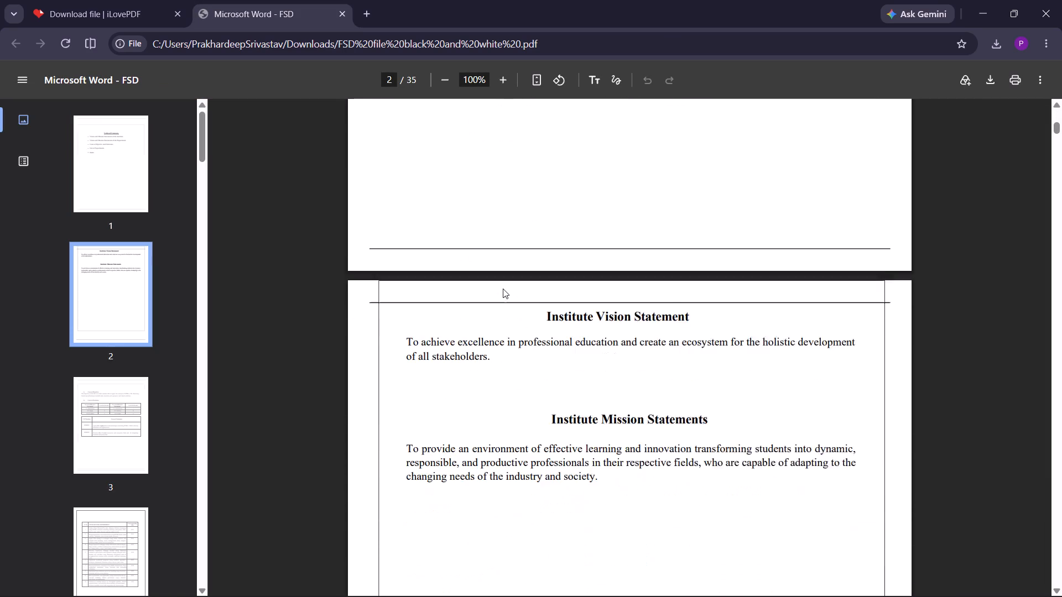
pyautogui.scroll(-9, 503, 289)
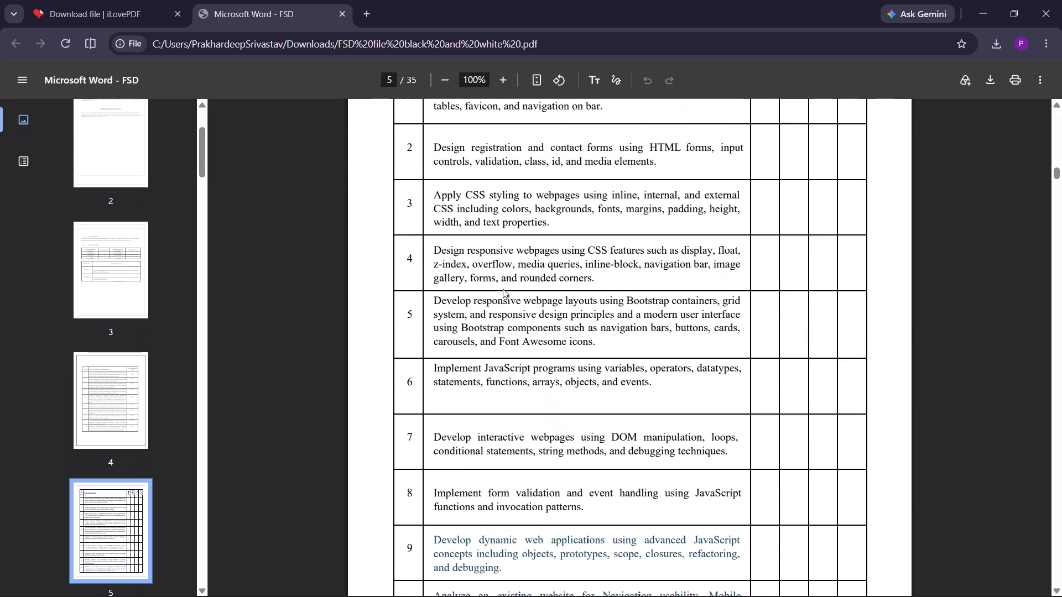
pyautogui.scroll(-3, 503, 289)
pyautogui.scroll(1, 503, 289)
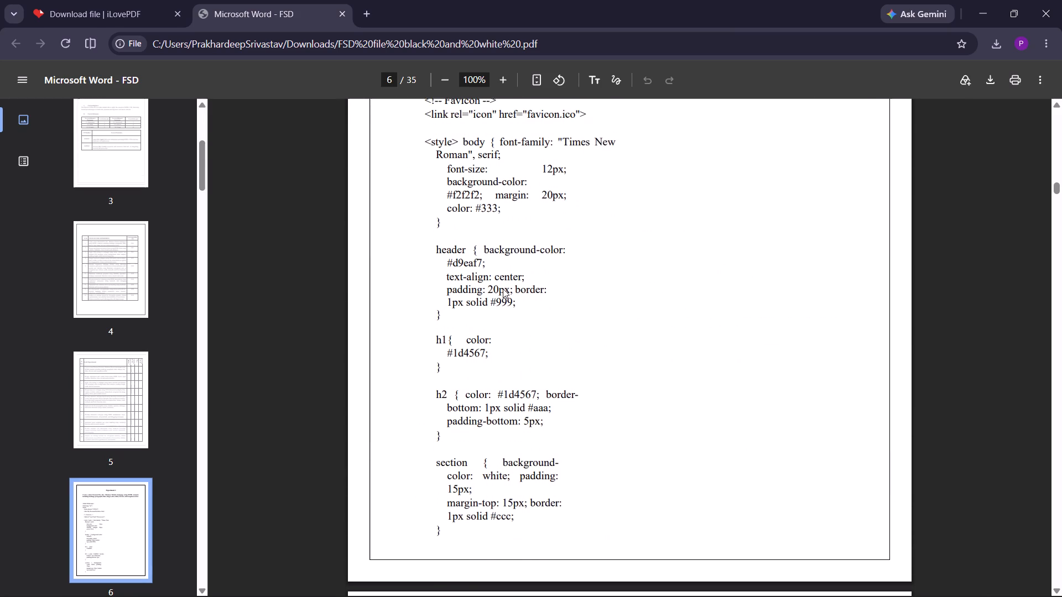
pyautogui.scroll(1, 503, 289)
pyautogui.hscroll(1, 503, 289)
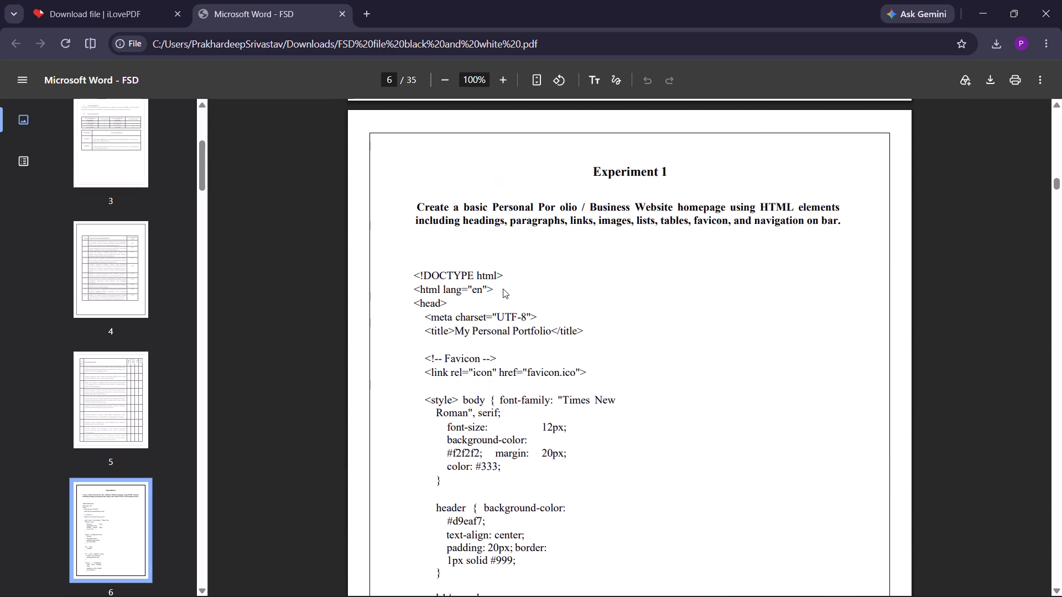
pyautogui.hscroll(1, 503, 289)
pyautogui.scroll(-2, 503, 289)
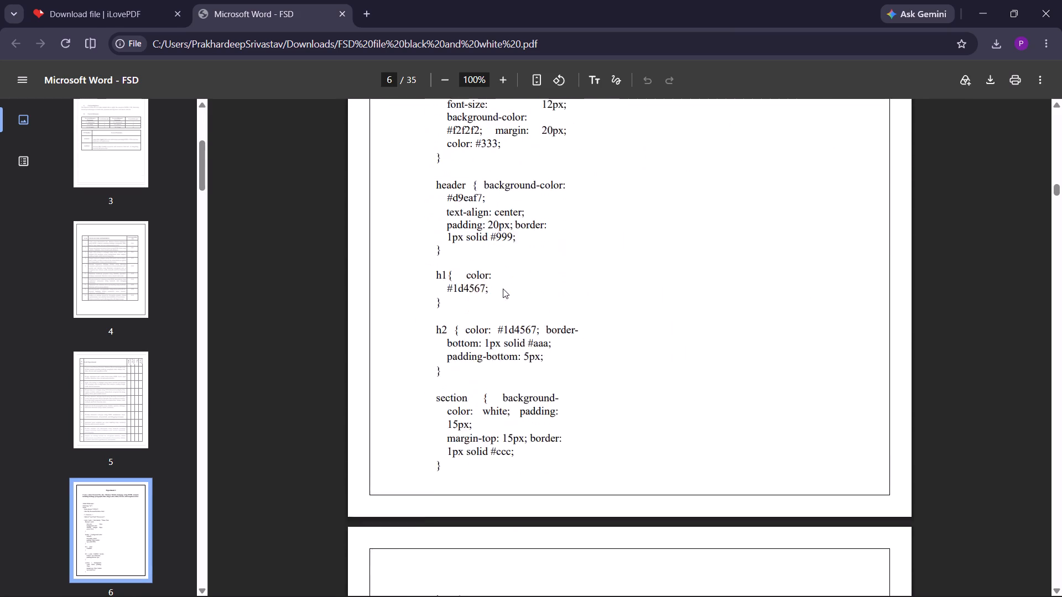
pyautogui.scroll(-5, 503, 289)
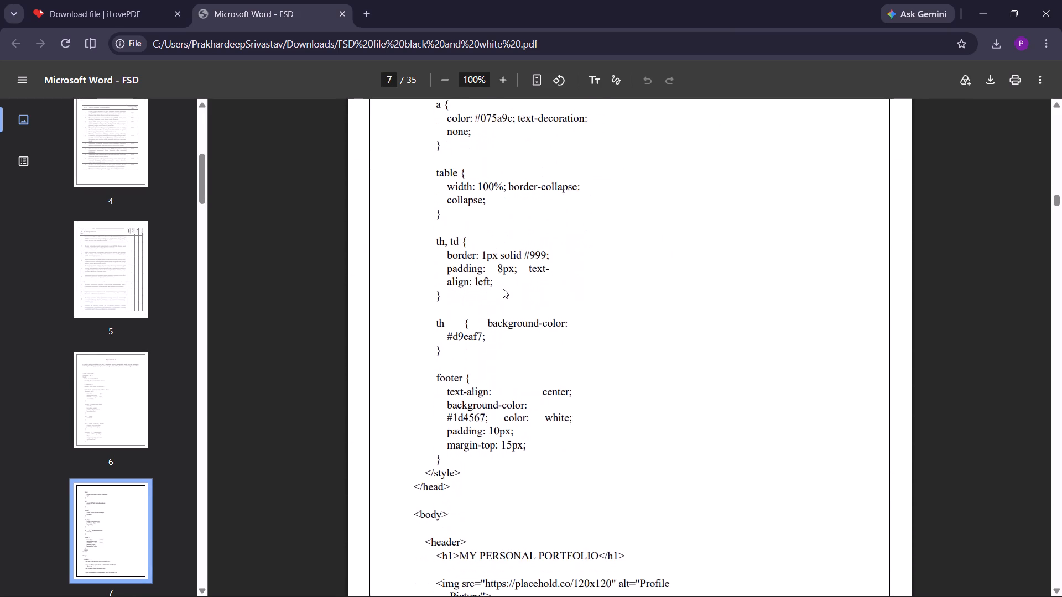
pyautogui.scroll(-6, 503, 289)
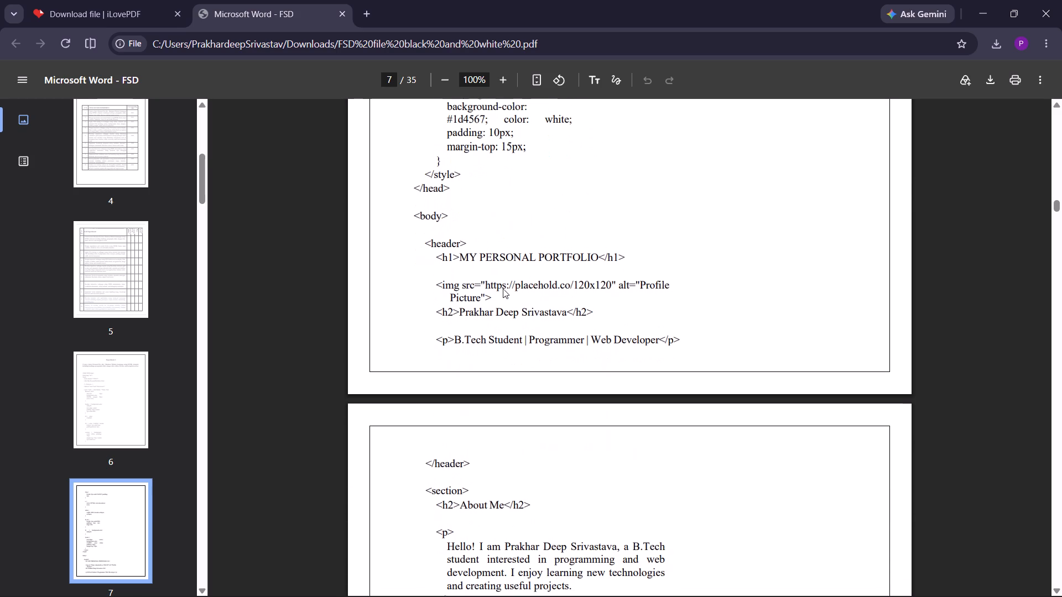
pyautogui.scroll(-2, 503, 289)
pyautogui.scroll(13, 503, 289)
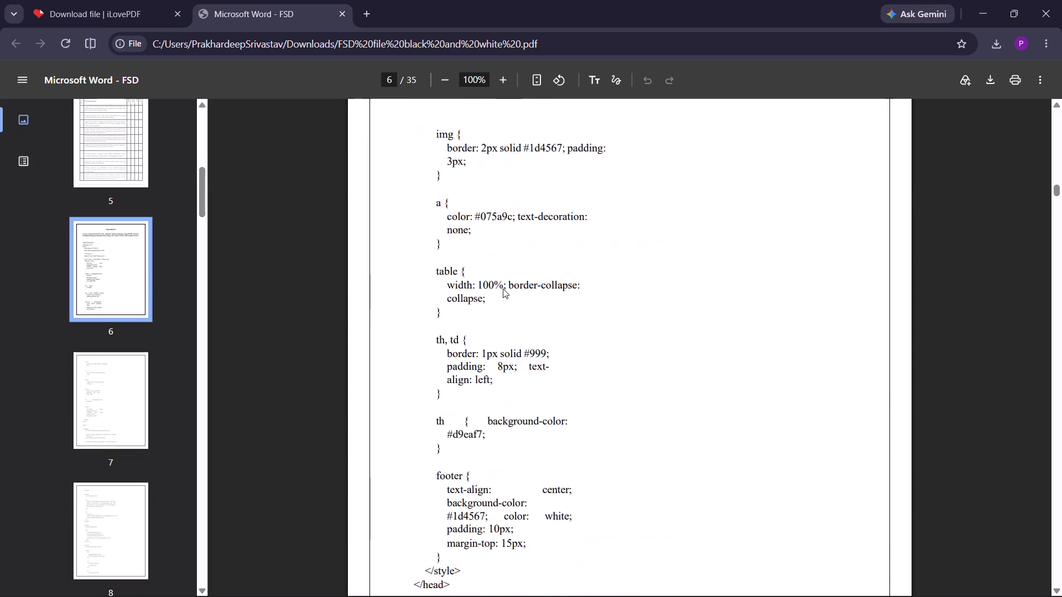
pyautogui.scroll(5, 503, 289)
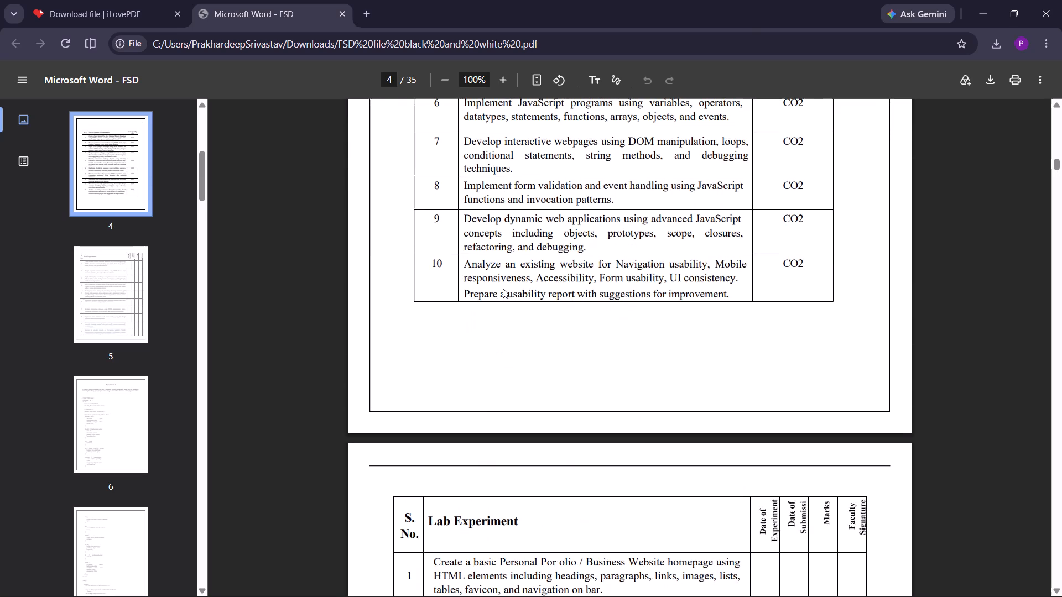
# Check the exported PDF's experiment lists and the Experiment 1 page for text and colour errors.
pyautogui.scroll(9, 503, 289)
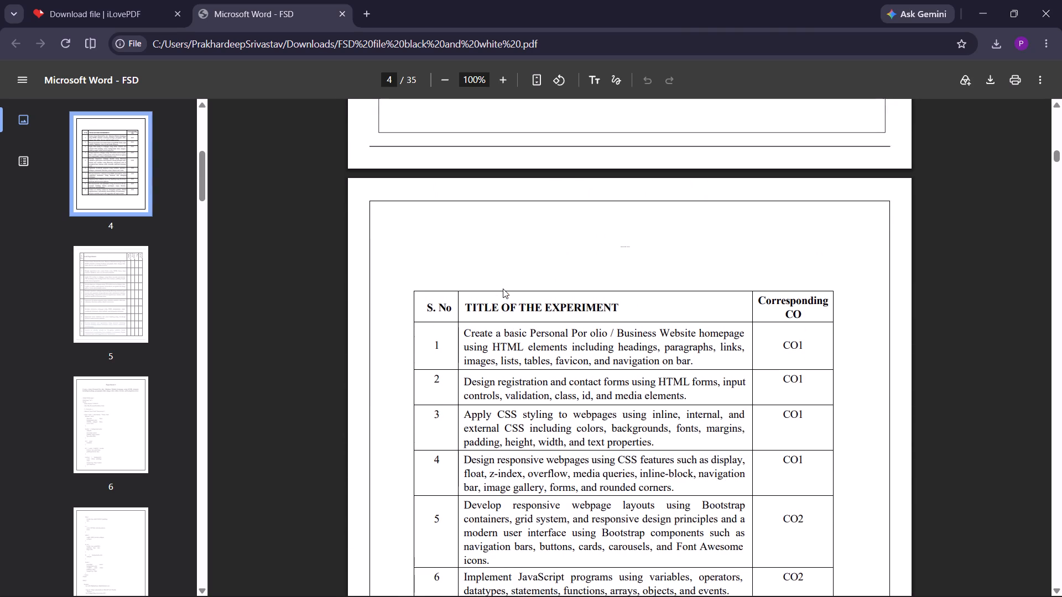
pyautogui.scroll(2, 503, 289)
pyautogui.hscroll(1, 503, 289)
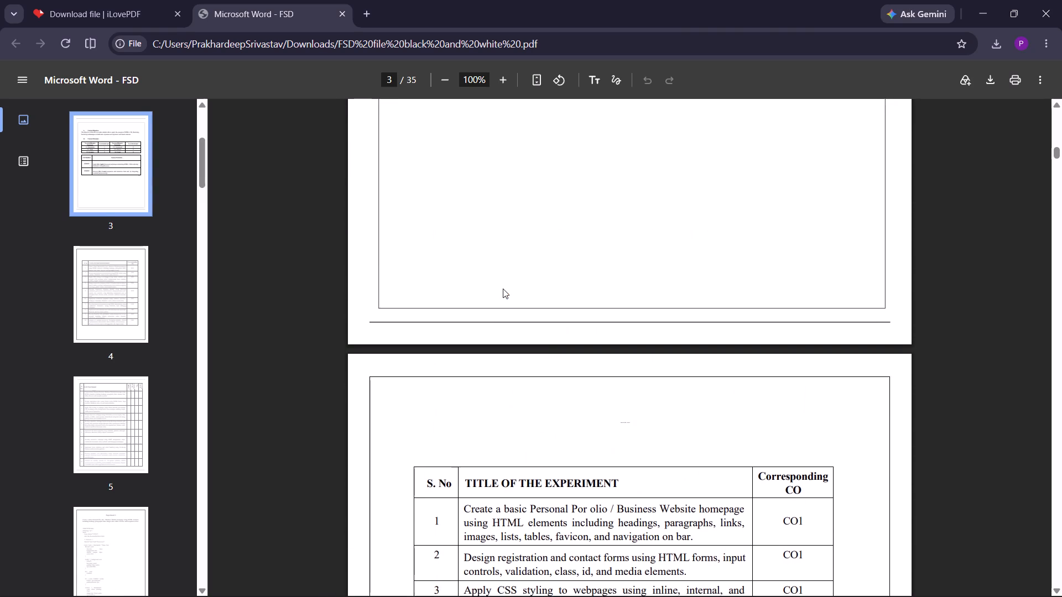
pyautogui.hscroll(1, 503, 289)
pyautogui.scroll(-6, 503, 289)
pyautogui.scroll(2, 503, 289)
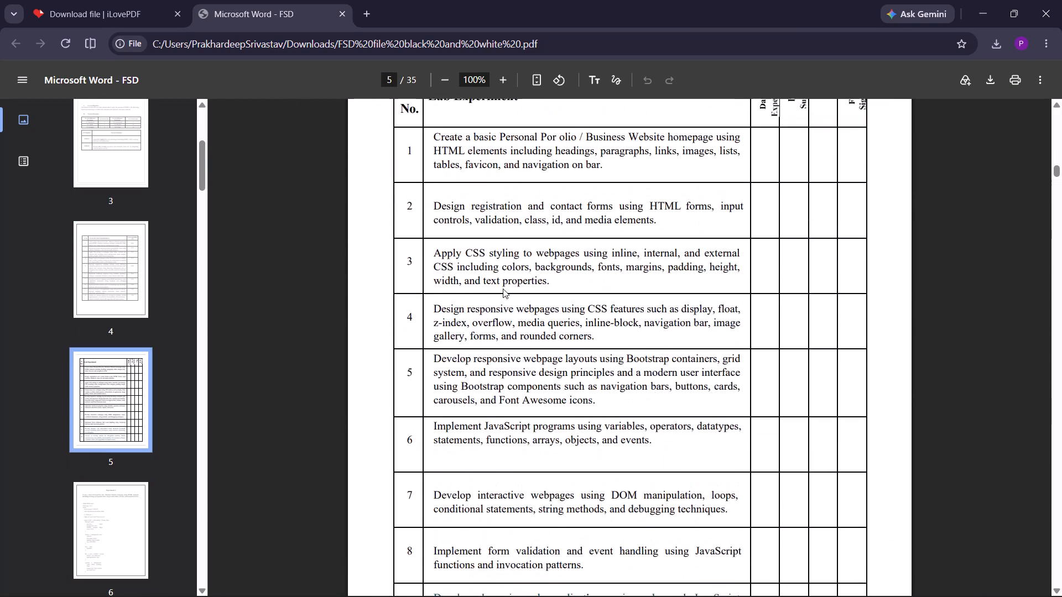
pyautogui.scroll(1, 503, 289)
pyautogui.scroll(-9, 523, 140)
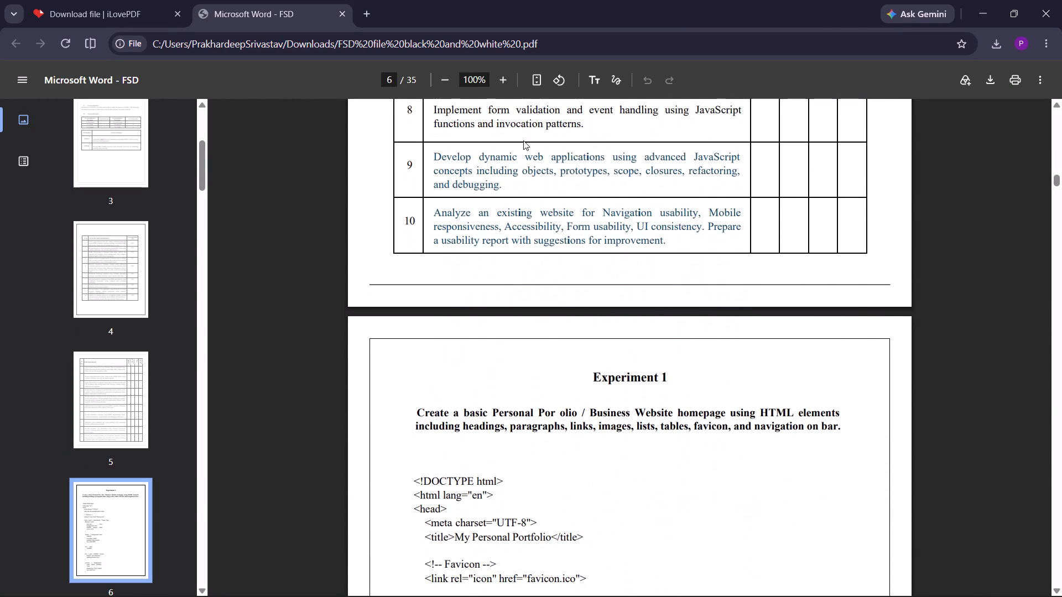
pyautogui.scroll(-1, 535, 303)
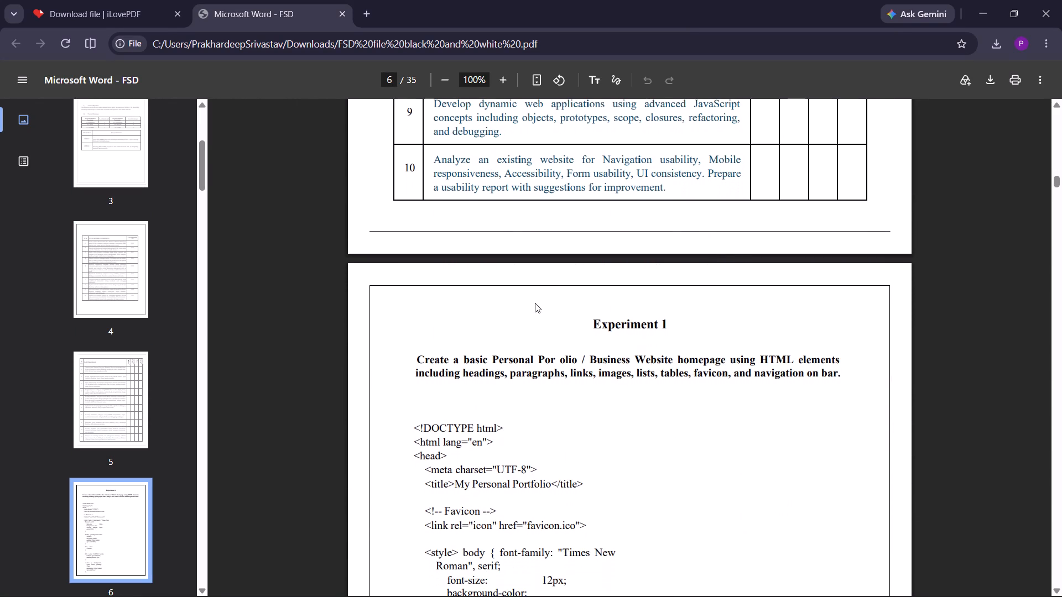
pyautogui.scroll(-3, 535, 303)
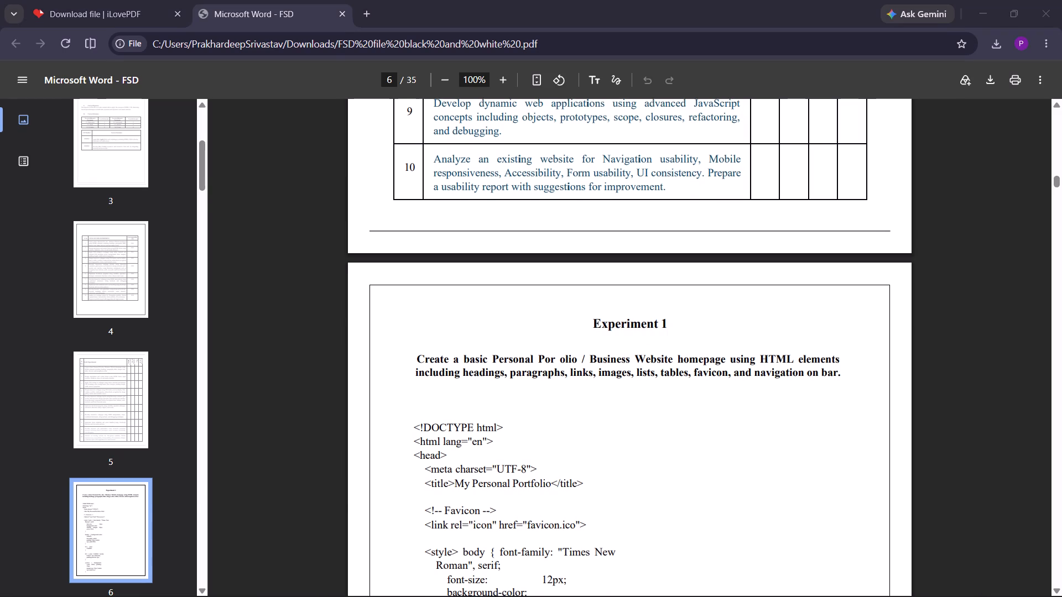
# Switch to the Word document and correct "Por olio" to "Portfolio" in row 1 of the TITLE OF THE EXPERIMENT table.
pyautogui.scroll(-1, 554, 343)
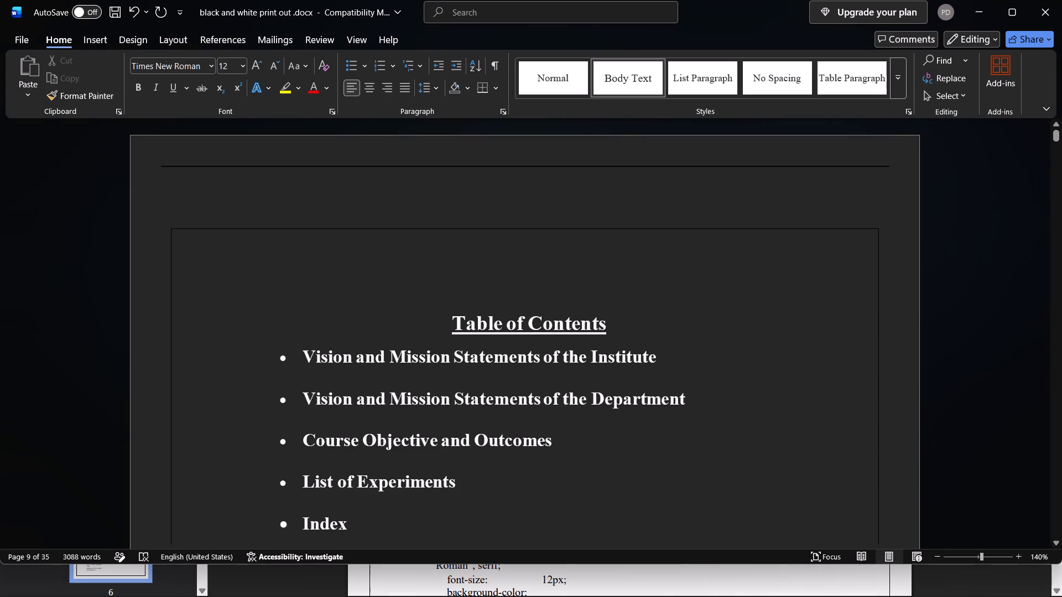
pyautogui.scroll(-4, 554, 343)
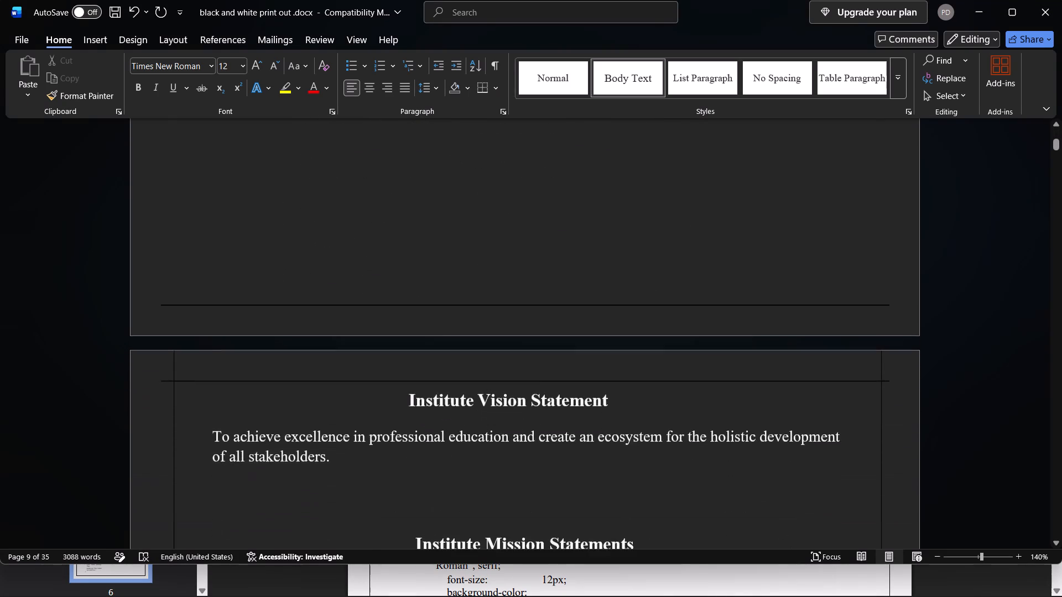
pyautogui.scroll(-6, 554, 343)
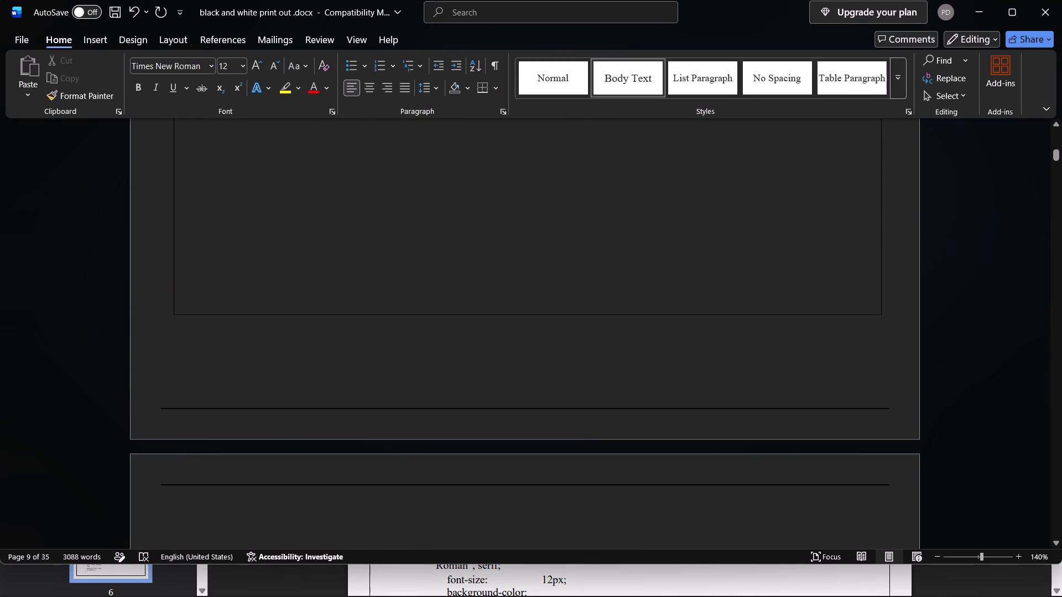
pyautogui.scroll(-9, 554, 343)
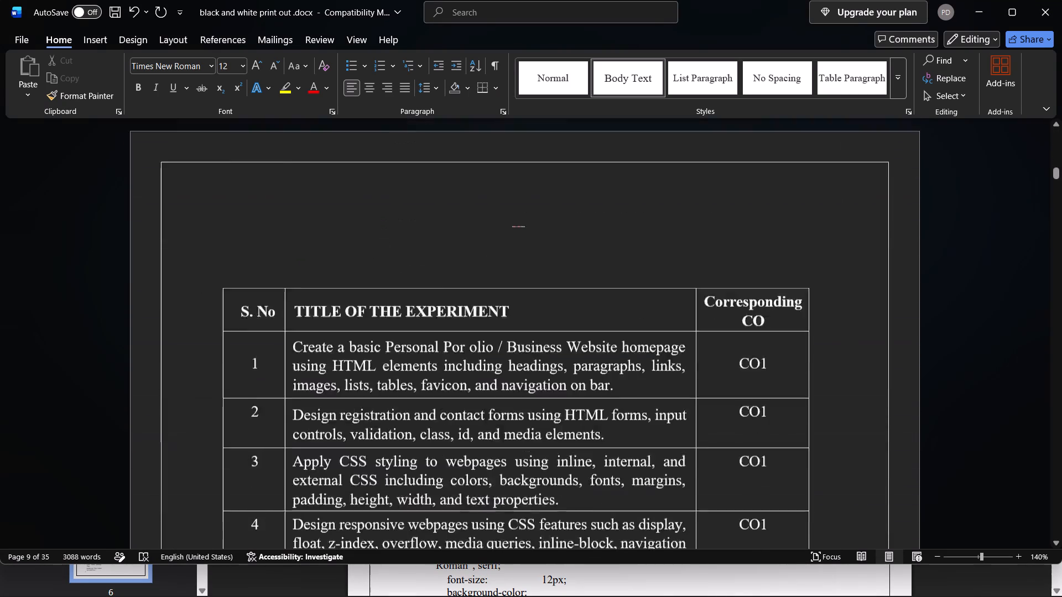
pyautogui.scroll(2, 554, 343)
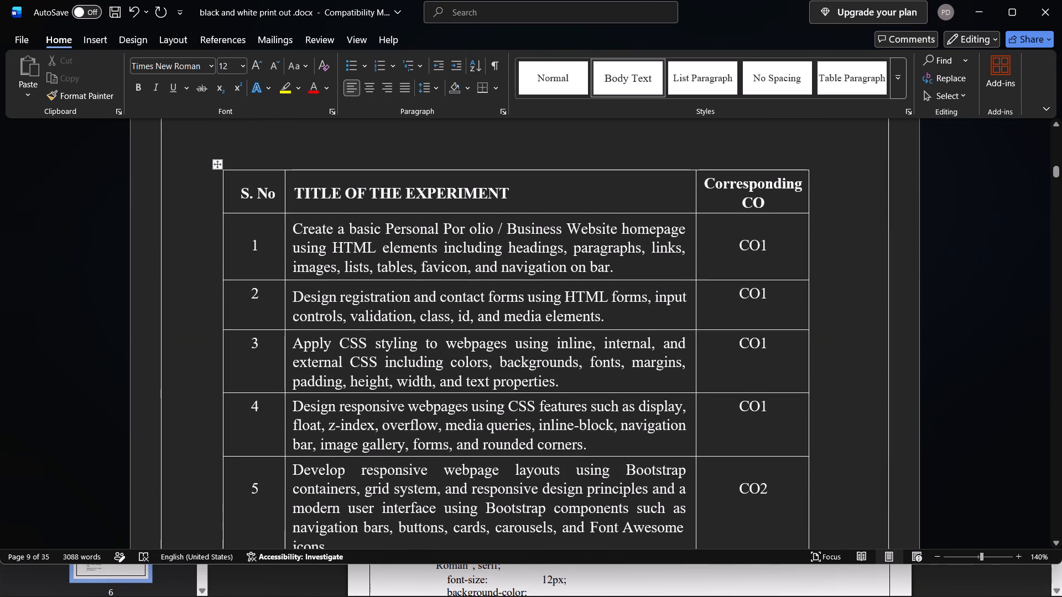
pyautogui.click(467, 229)
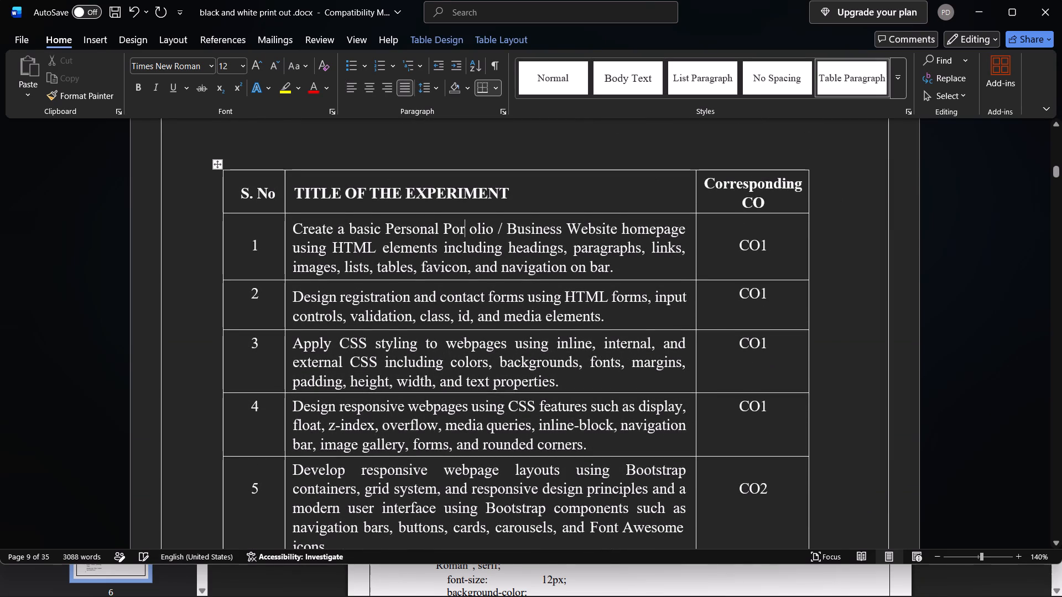
pyautogui.press('Right')
pyautogui.press('BackSpace')
pyautogui.write('tf')
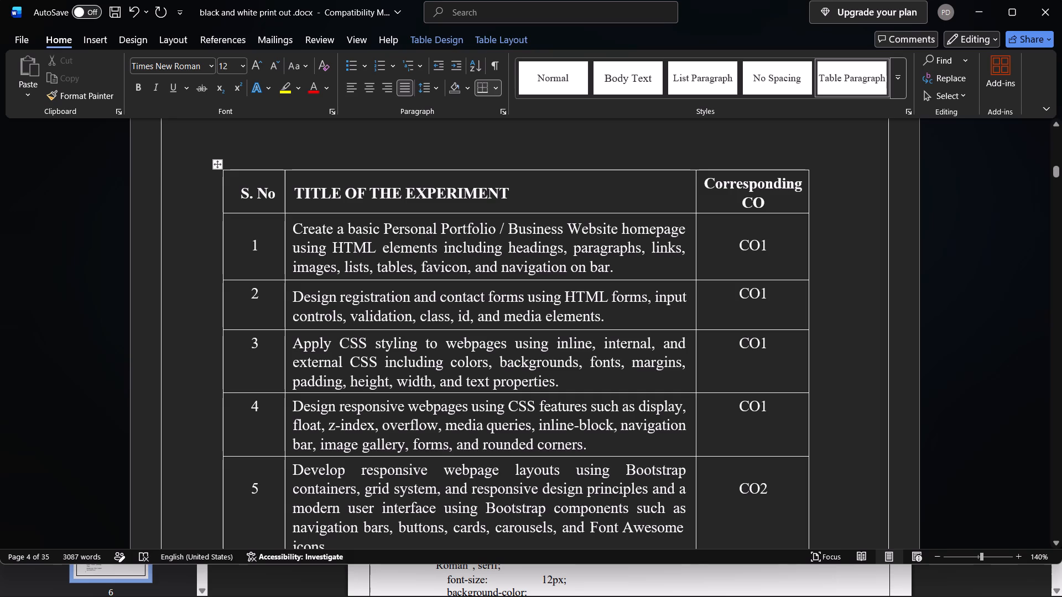
# Correct "Por olio" to "Portfolio" in row 1 of the Lab Experiment table.
pyautogui.scroll(-7, 530, 221)
pyautogui.scroll(1, 530, 221)
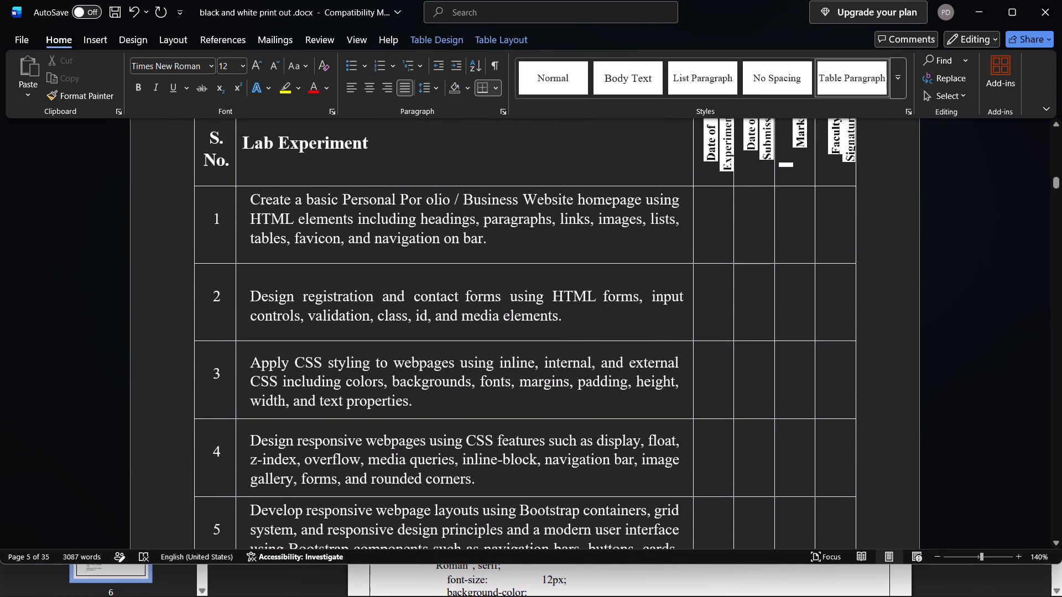
pyautogui.click(425, 202)
pyautogui.press('BackSpace')
pyautogui.write('tf')
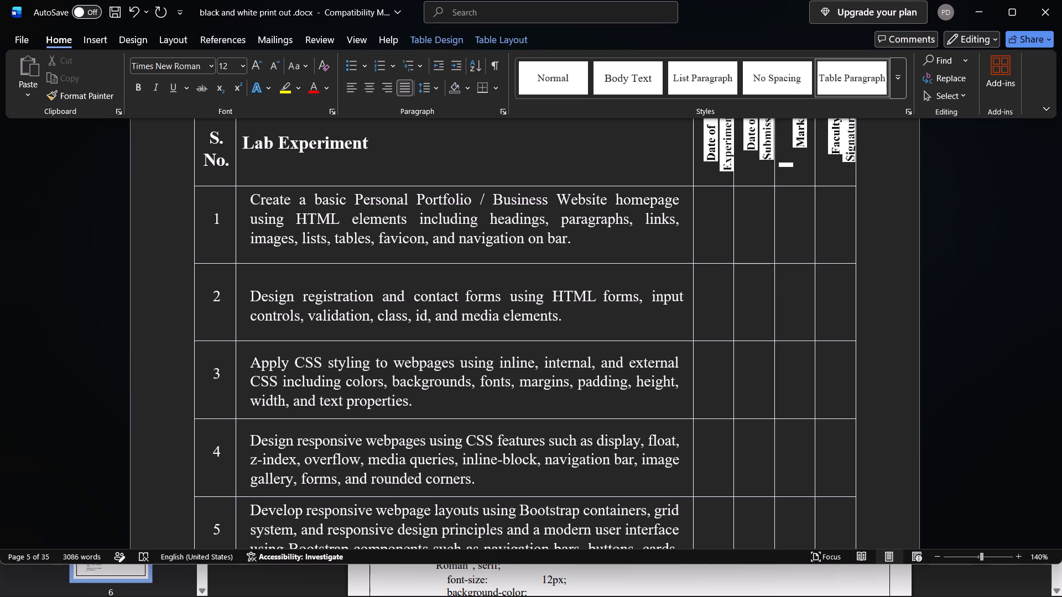
# Correct "Por olio" to "Portfolio" in the bold title under the Experiment 1 heading.
pyautogui.scroll(-1, 425, 202)
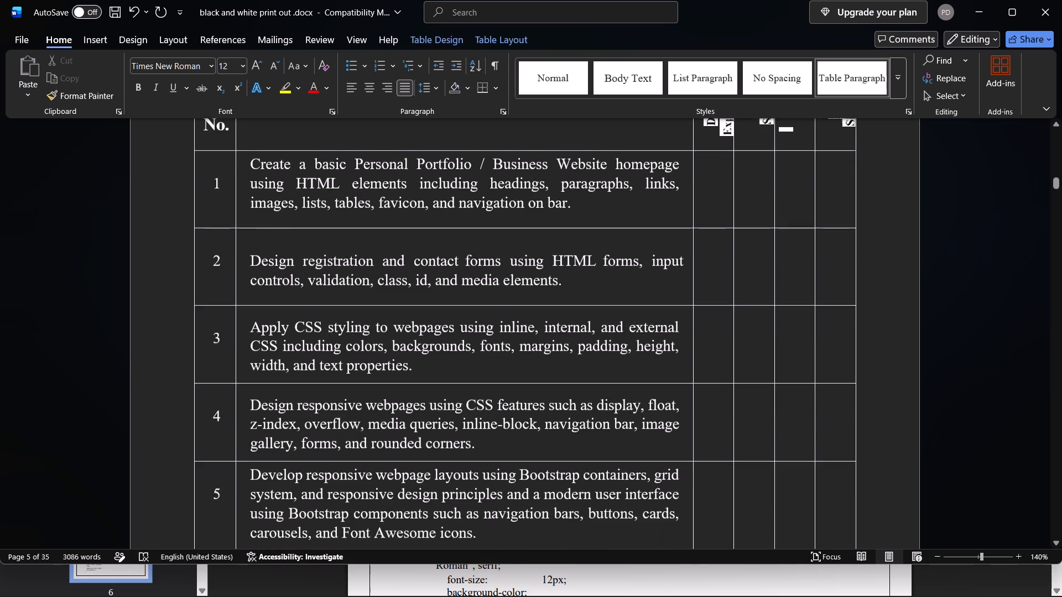
pyautogui.scroll(-4, 425, 202)
pyautogui.scroll(1, 425, 202)
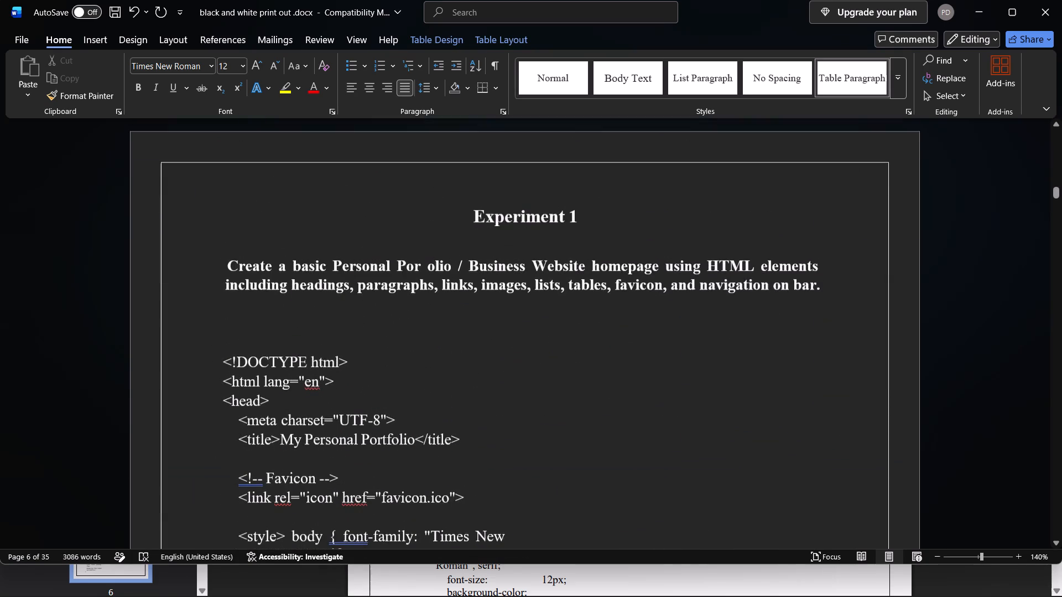
pyautogui.scroll(1, 425, 202)
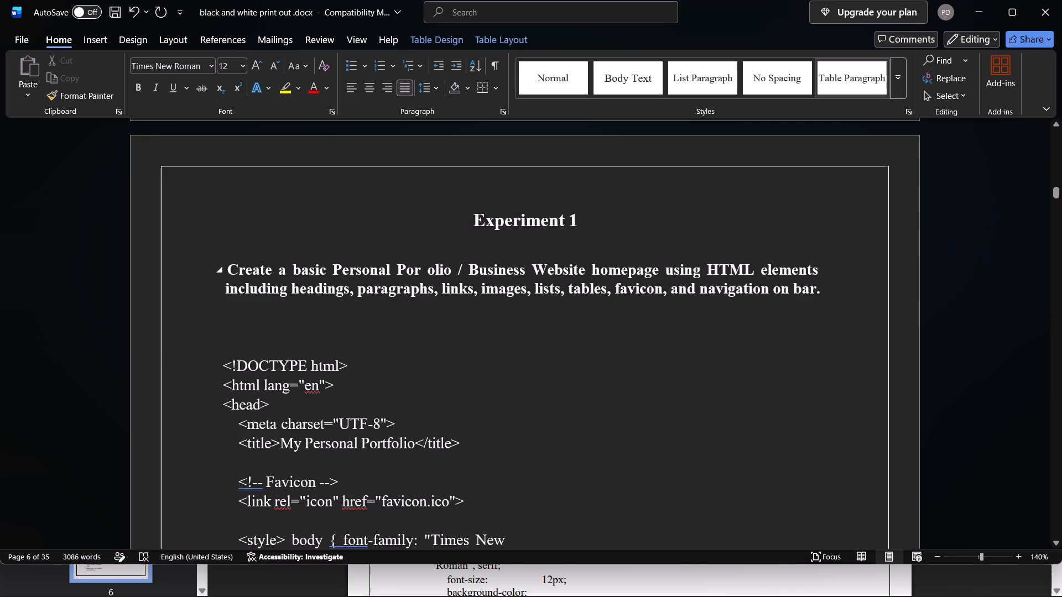
pyautogui.click(428, 270)
pyautogui.press('BackSpace')
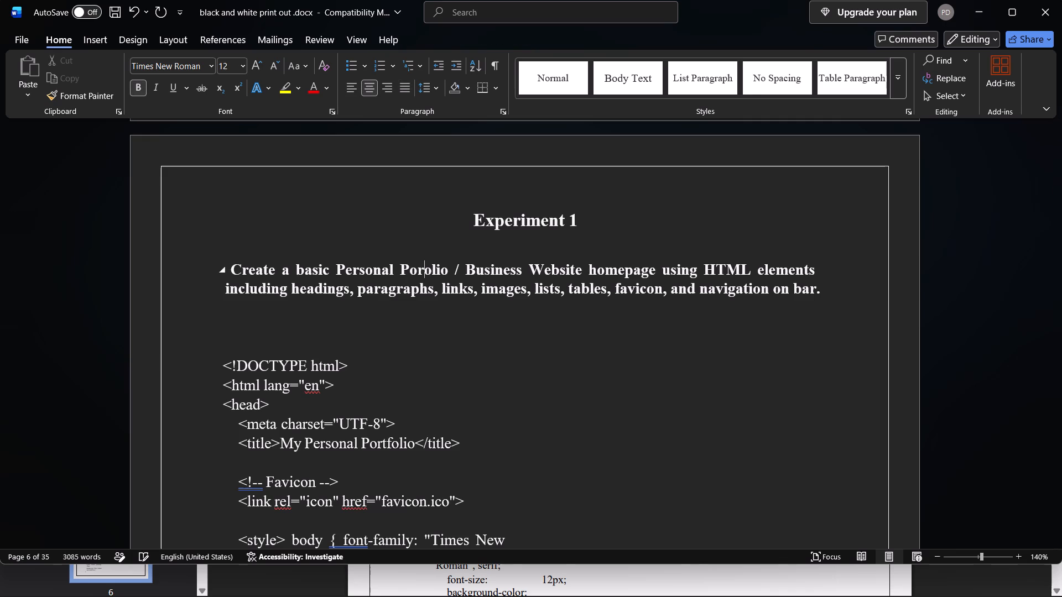
pyautogui.write('tf')
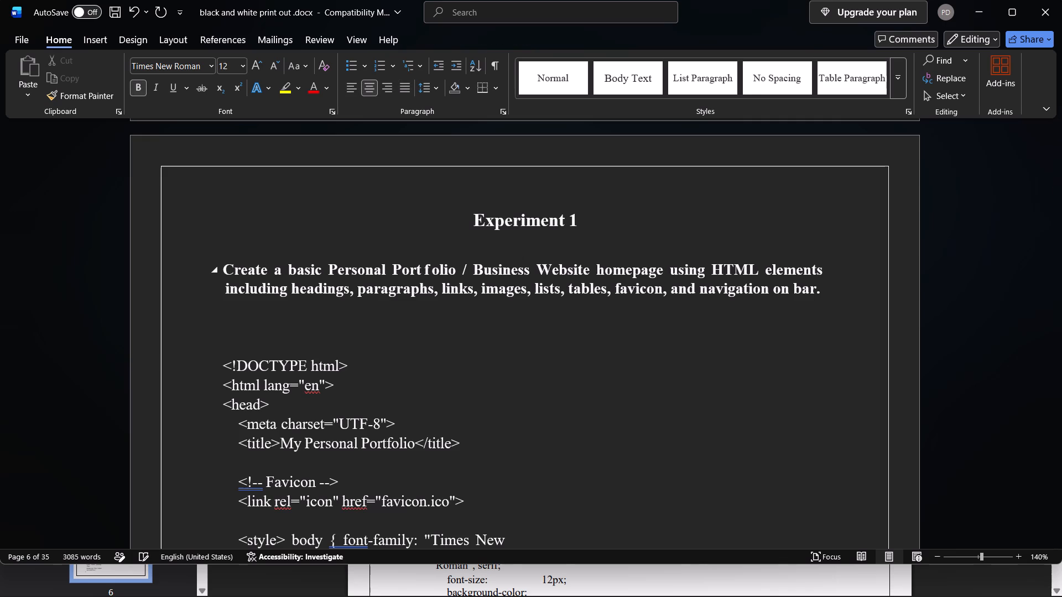
pyautogui.press('BackSpace')
pyautogui.press('BackSpace')
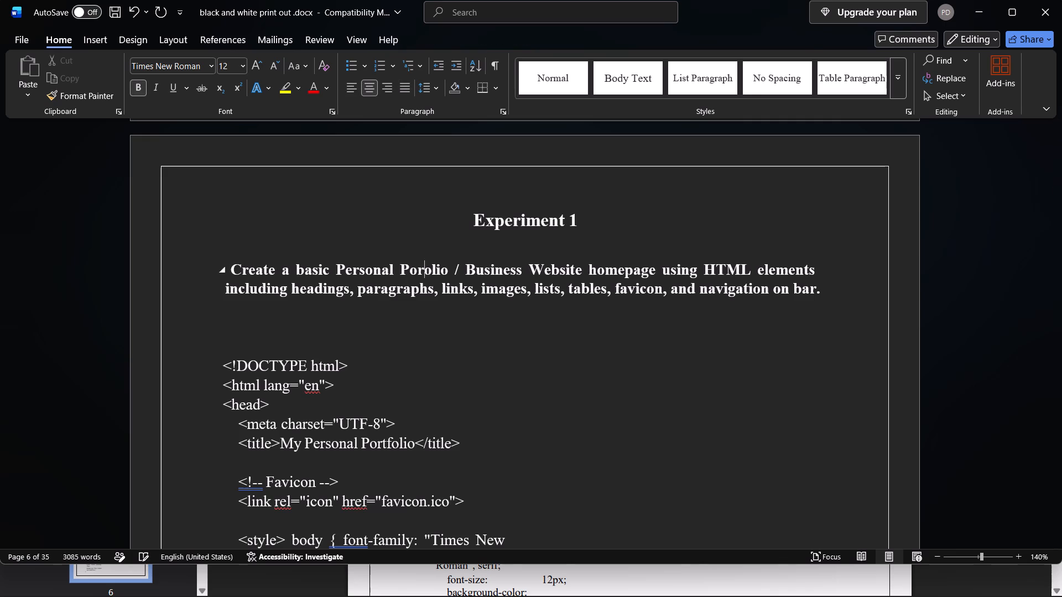
pyautogui.write('tf')
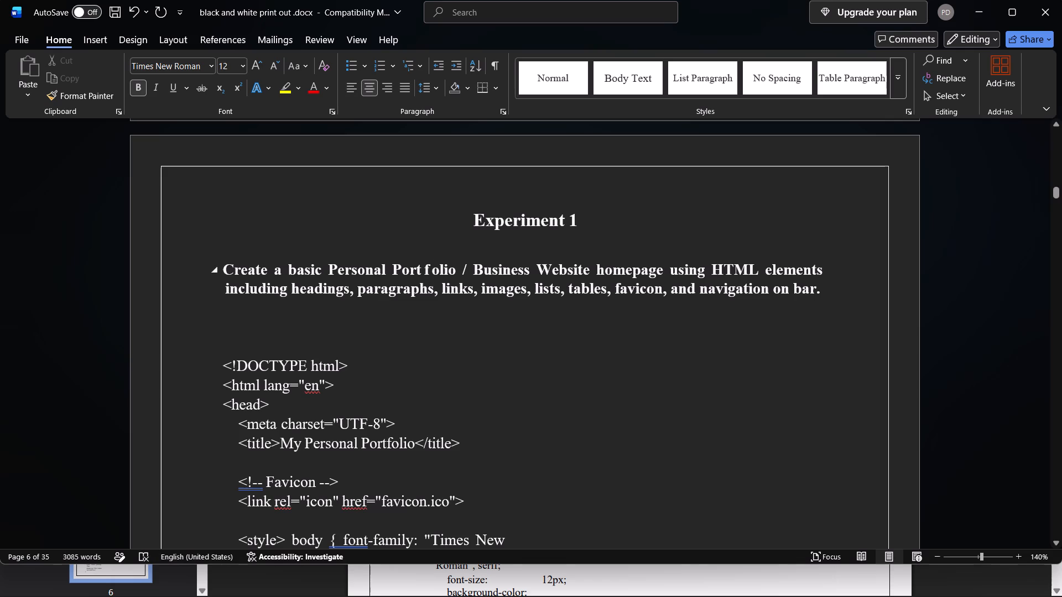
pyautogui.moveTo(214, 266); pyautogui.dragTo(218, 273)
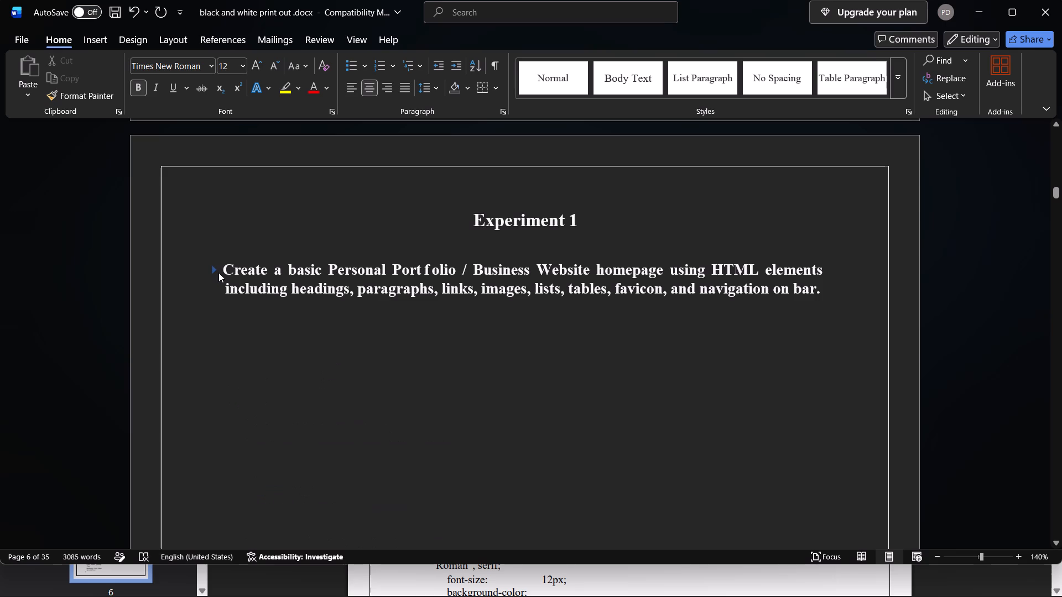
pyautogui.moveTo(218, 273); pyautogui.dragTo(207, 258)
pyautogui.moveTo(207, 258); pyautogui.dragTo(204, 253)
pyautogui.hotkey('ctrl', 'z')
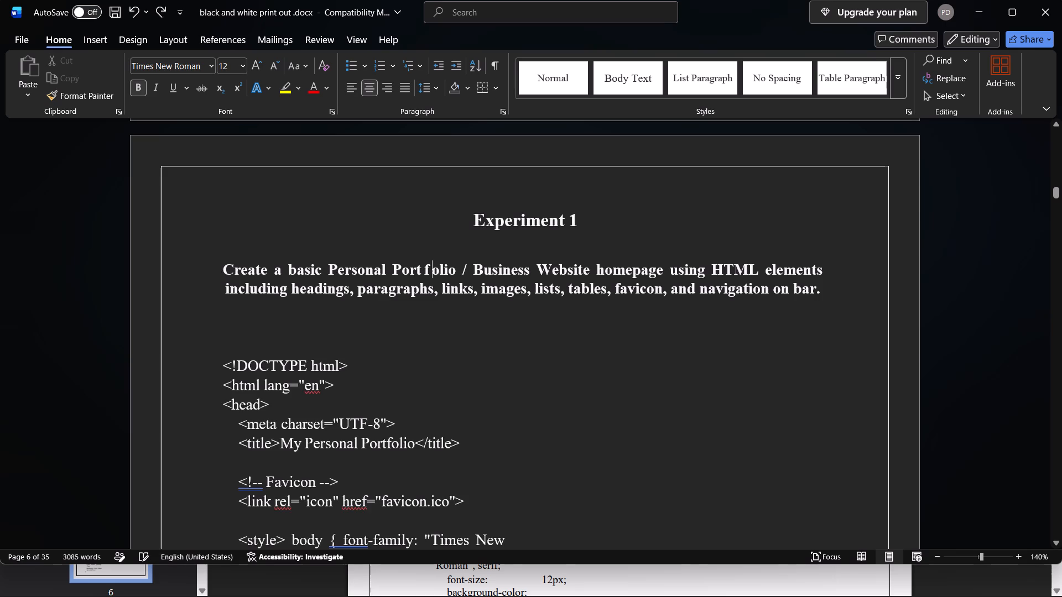
# Undo the last "tf" insertion in the Experiment 1 title and re-enter the letters to spell "Portfolio".
pyautogui.hotkey('ctrl', 'z')
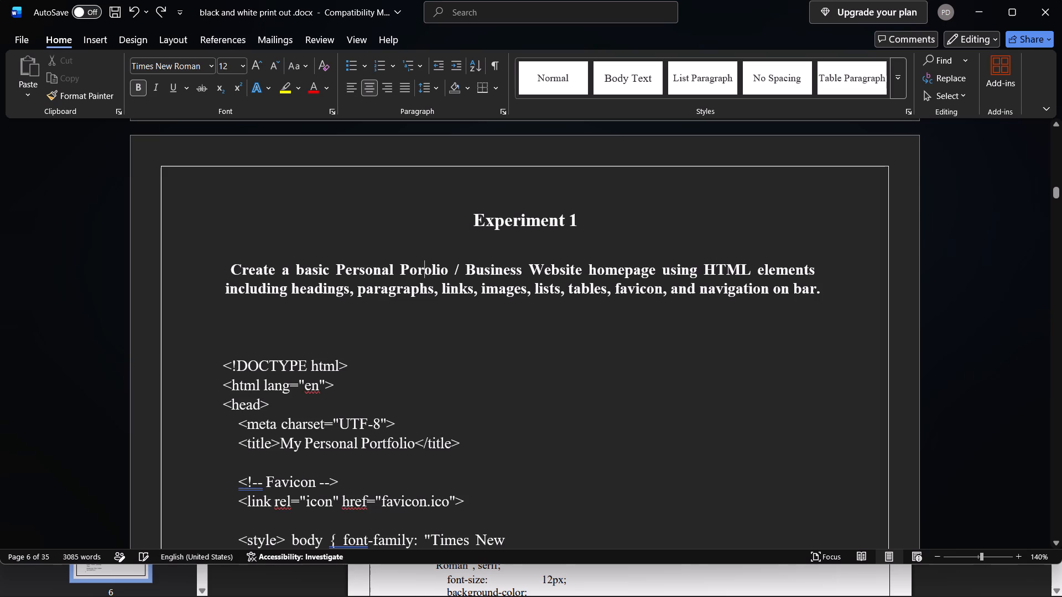
pyautogui.press('t')
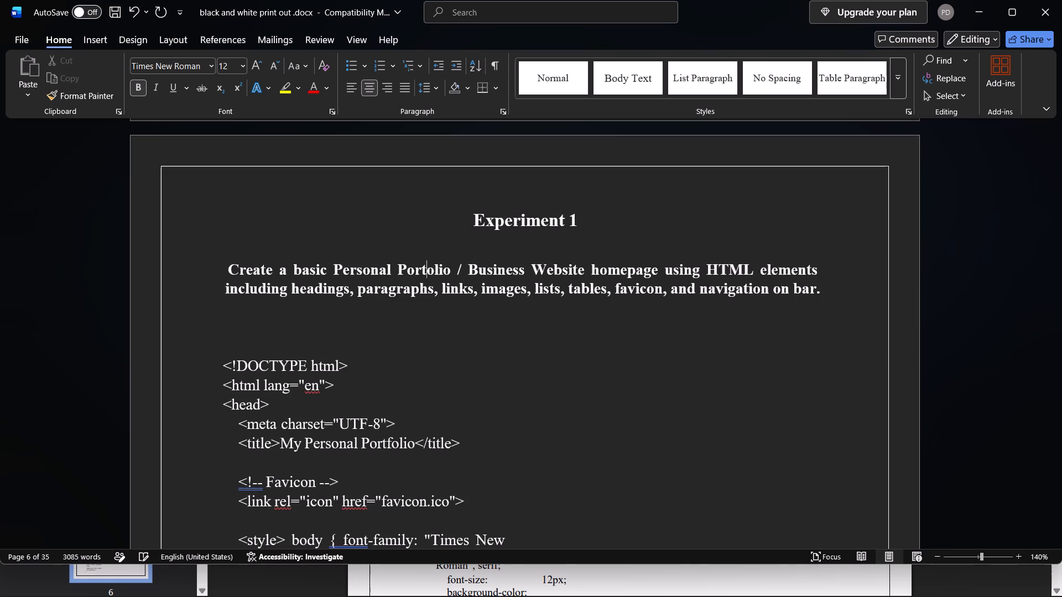
pyautogui.press('f')
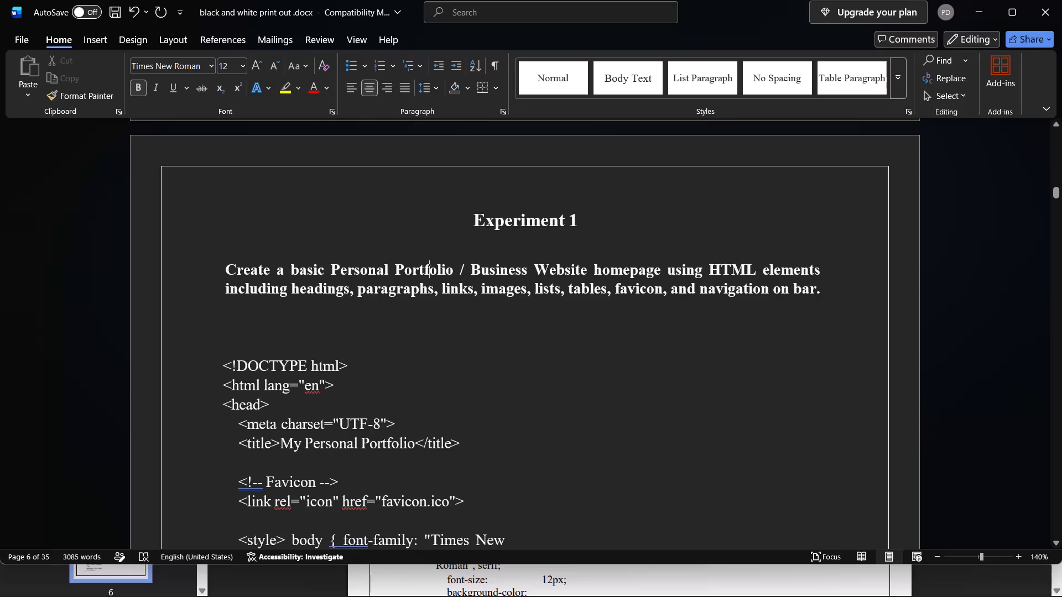
# Look over the Experiment 1 code and the preceding pages, including the Lab Experiment table.
pyautogui.scroll(-4, 382, 335)
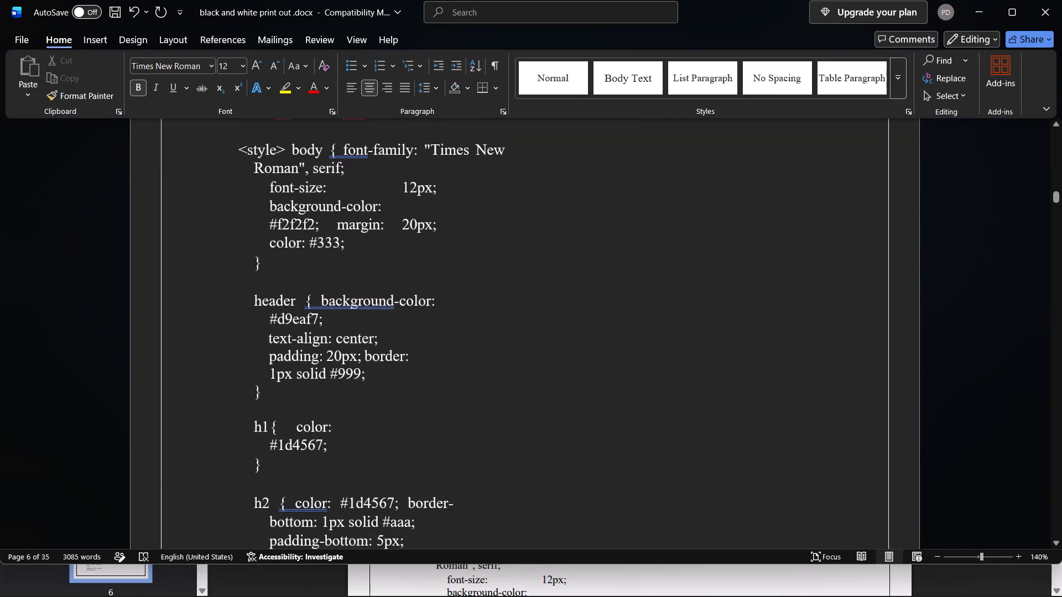
pyautogui.scroll(-3, 382, 335)
pyautogui.scroll(1, 382, 335)
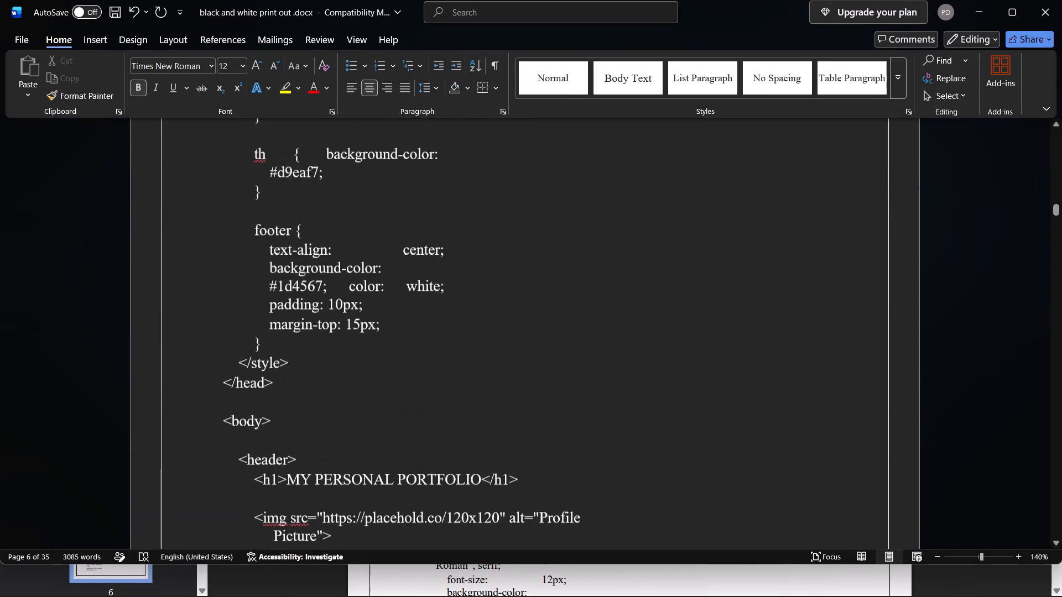
pyautogui.scroll(2, 382, 335)
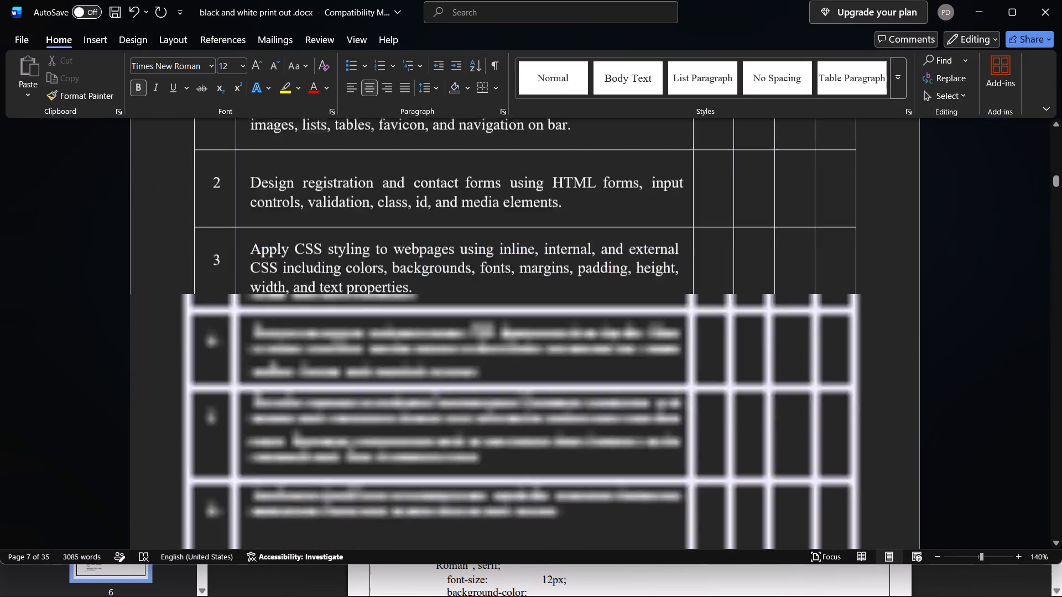
pyautogui.scroll(2, 382, 335)
pyautogui.scroll(-1, 382, 335)
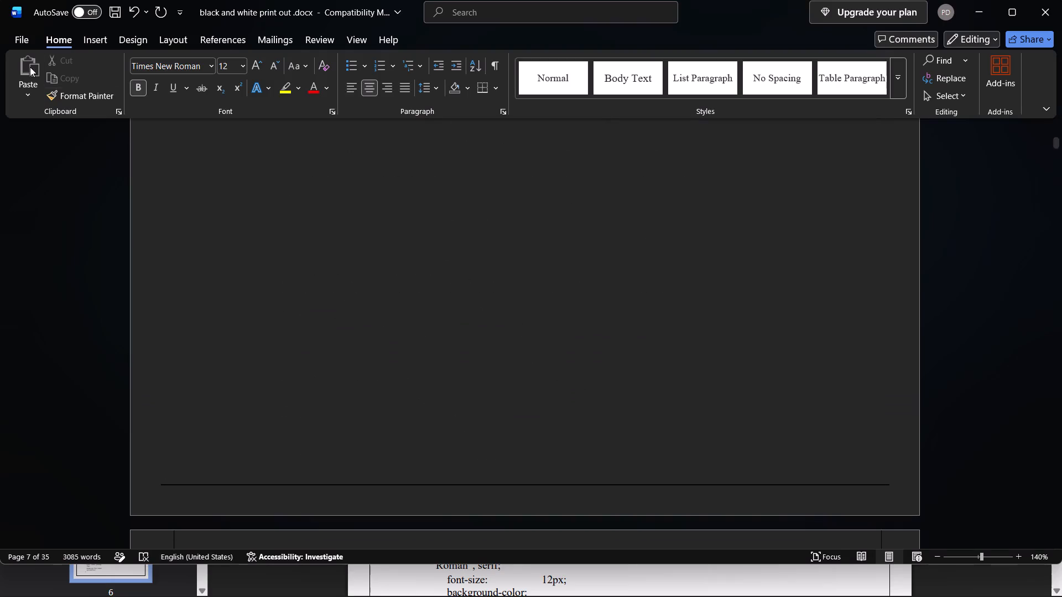
# Save the corrected document as a PDF named "black and white" in the Downloads folder.
pyautogui.click(20, 38)
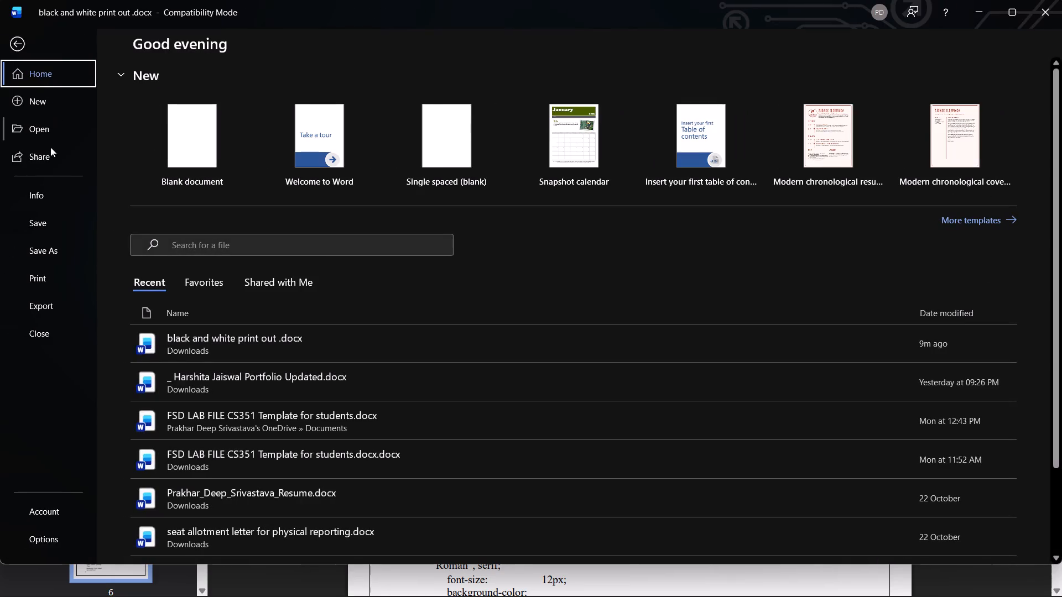
pyautogui.click(59, 252)
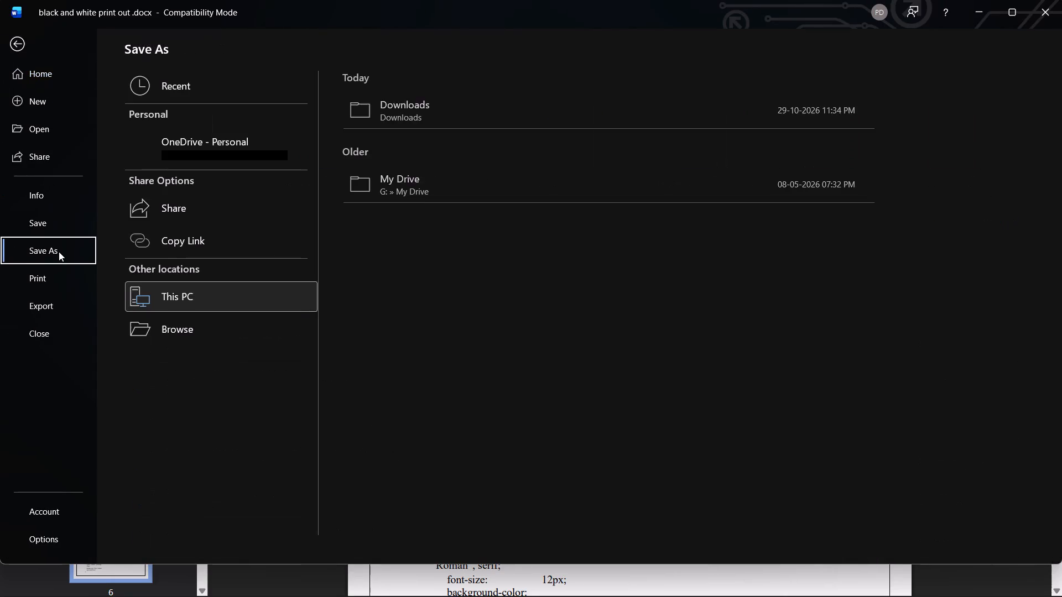
pyautogui.click(173, 358)
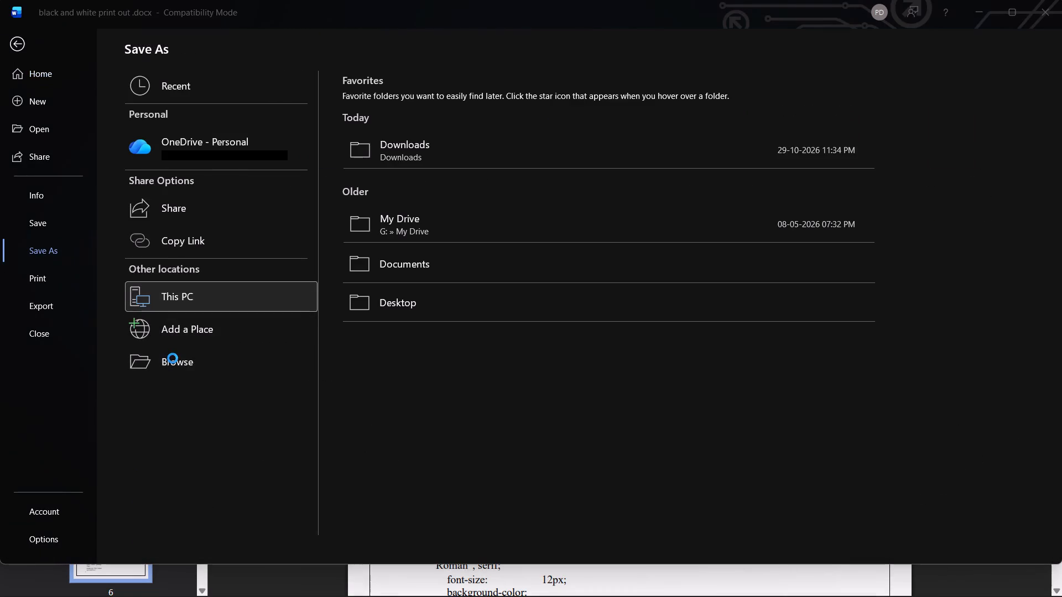
# Save the document in the Downloads folder in PDF format under the file name "black and white".
pyautogui.click(202, 225)
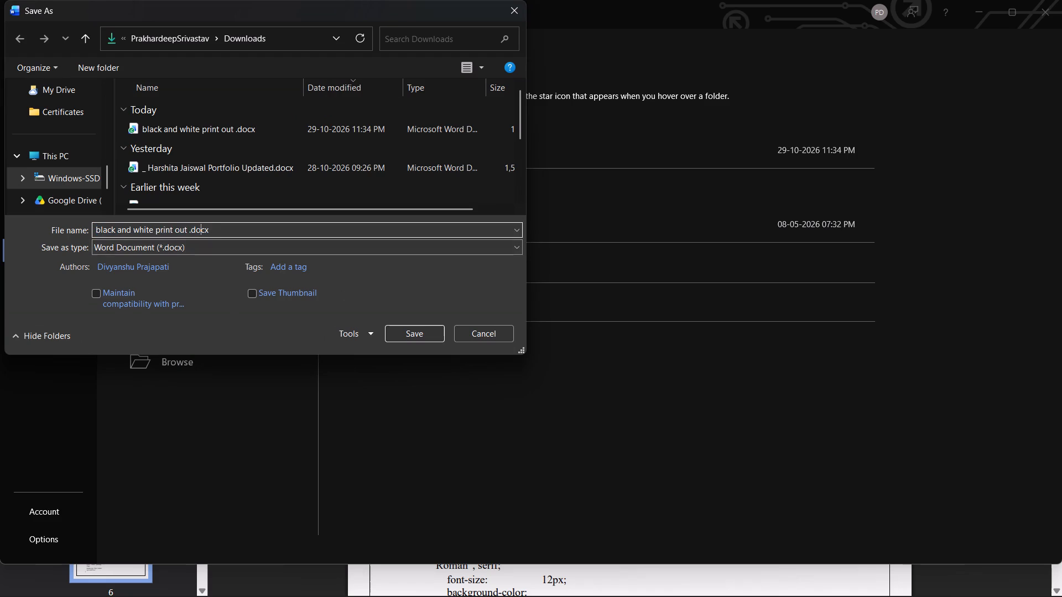
pyautogui.click(200, 244)
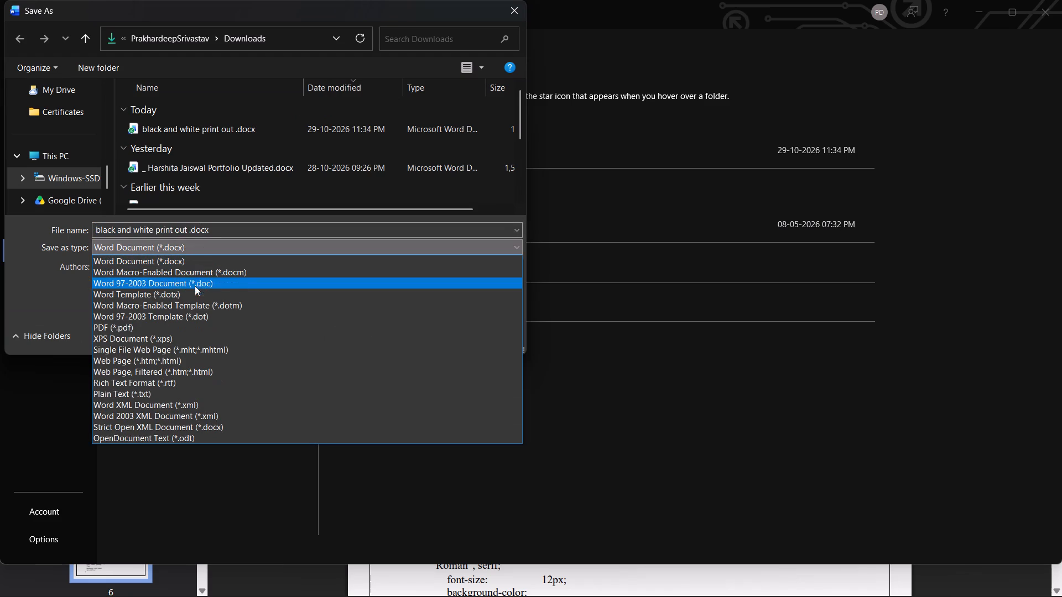
pyautogui.click(192, 332)
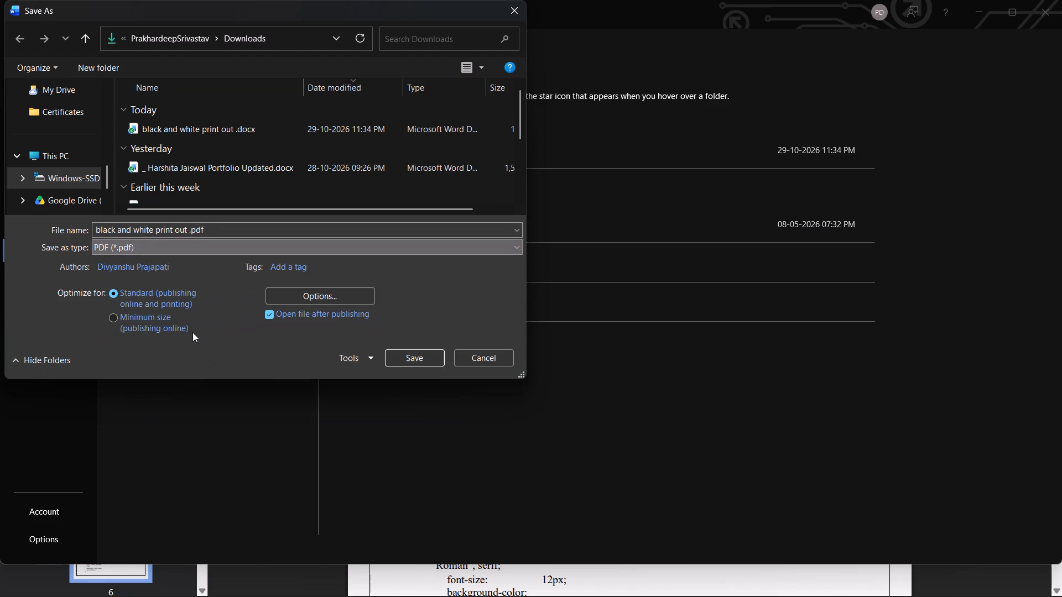
pyautogui.click(184, 232)
pyautogui.click(184, 232)
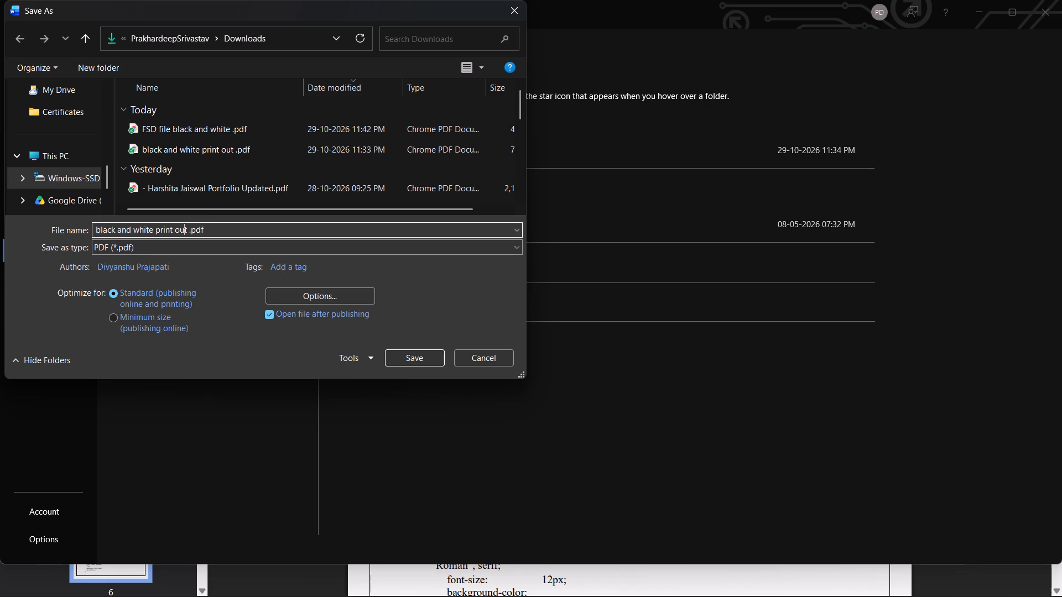
pyautogui.press('Right')
pyautogui.press('BackSpace')
pyautogui.press('BackSpace')
pyautogui.press('BackSpace')
pyautogui.press('BackSpace')
pyautogui.press('BackSpace')
pyautogui.press('BackSpace')
pyautogui.press('BackSpace')
pyautogui.press('BackSpace')
pyautogui.press('BackSpace')
pyautogui.press('BackSpace')
pyautogui.press('Left')
pyautogui.press('Left')
pyautogui.press('Left')
pyautogui.press('Left')
pyautogui.press('Left')
pyautogui.press('Left')
pyautogui.press('Left')
pyautogui.press('Left')
pyautogui.press('Left')
pyautogui.press('Left')
pyautogui.press('Left')
pyautogui.press('Left')
pyautogui.press('Left')
pyautogui.press('Left')
pyautogui.press('Left')
pyautogui.press('Left')
pyautogui.press('Left')
pyautogui.press('Left')
pyautogui.press('Left')
pyautogui.press('Left')
pyautogui.press('Return')
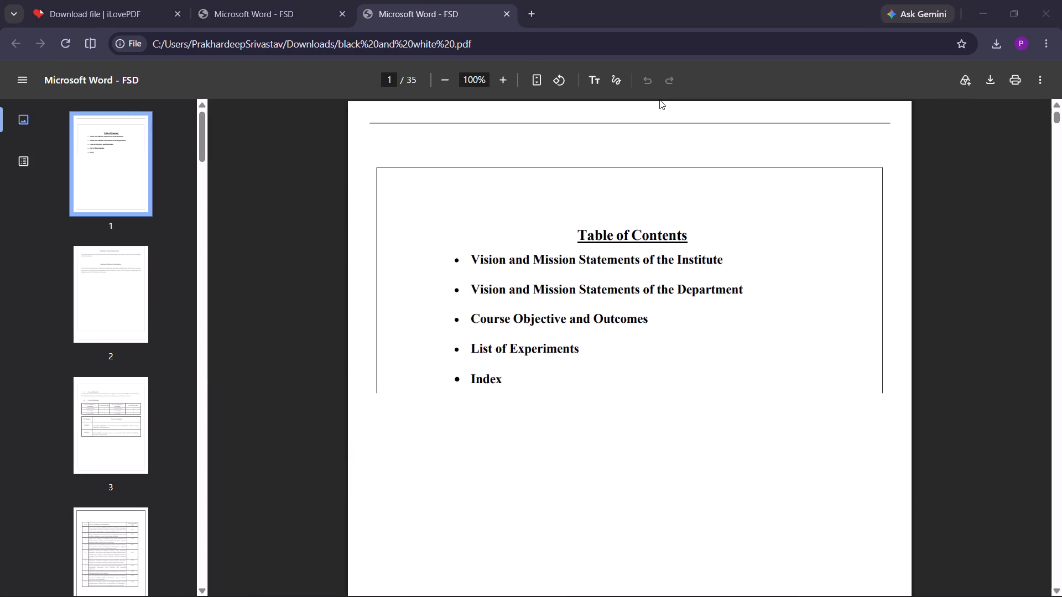
# Open File Explorer to access the saved lab files.
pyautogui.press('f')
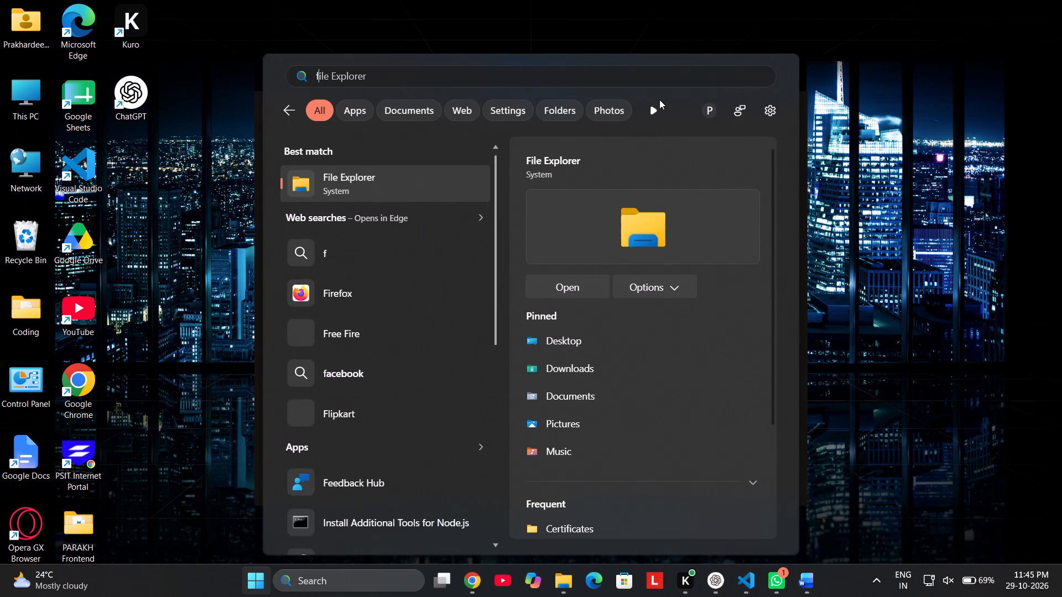
pyautogui.press('Return')
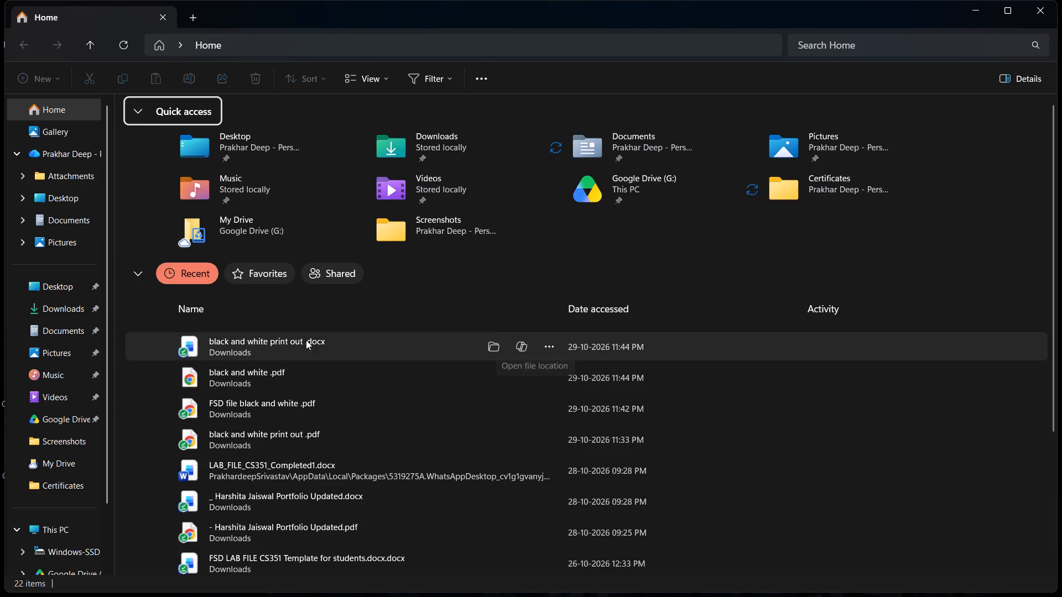
# In File Explorer, open "black and white .pdf" from the Downloads folder.
pyautogui.click(75, 312)
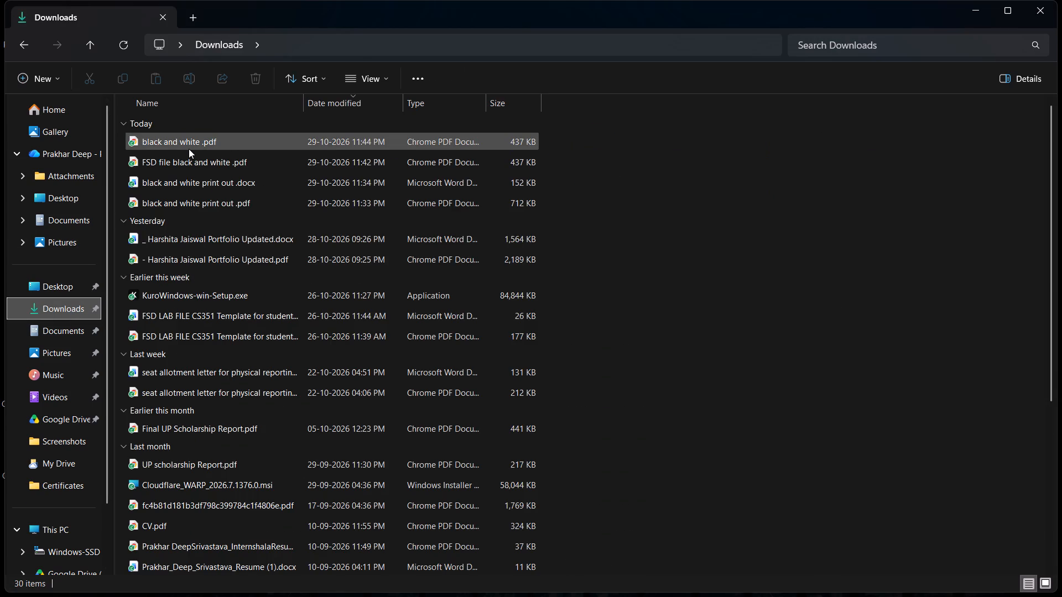
pyautogui.doubleClick(189, 149)
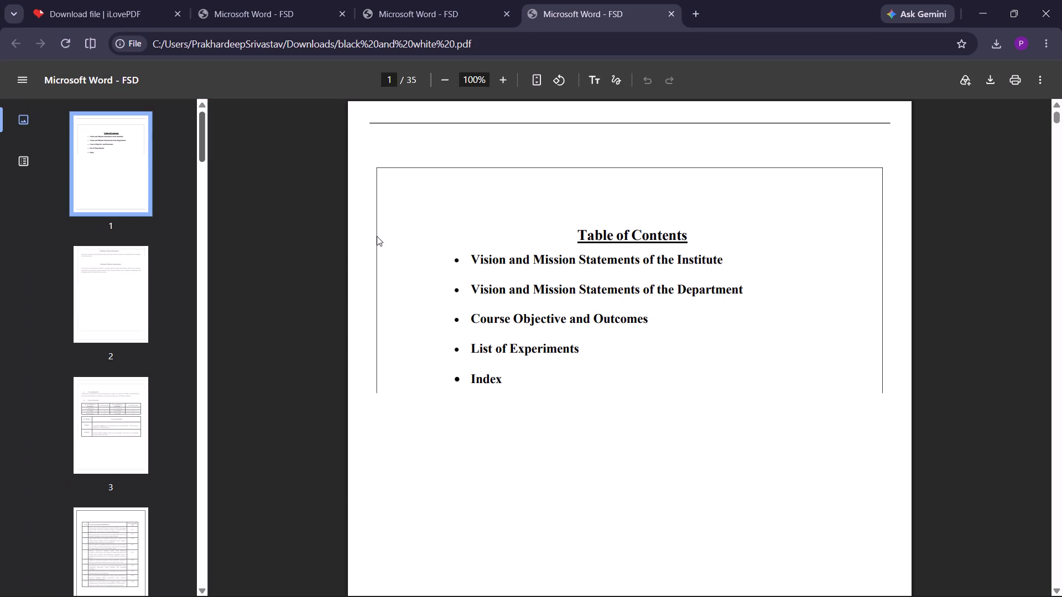
# Review the PDF from the table of contents through the experiment tables and Experiment 1 code, checking text corrections and black-and-white rendering.
pyautogui.scroll(-8, 439, 260)
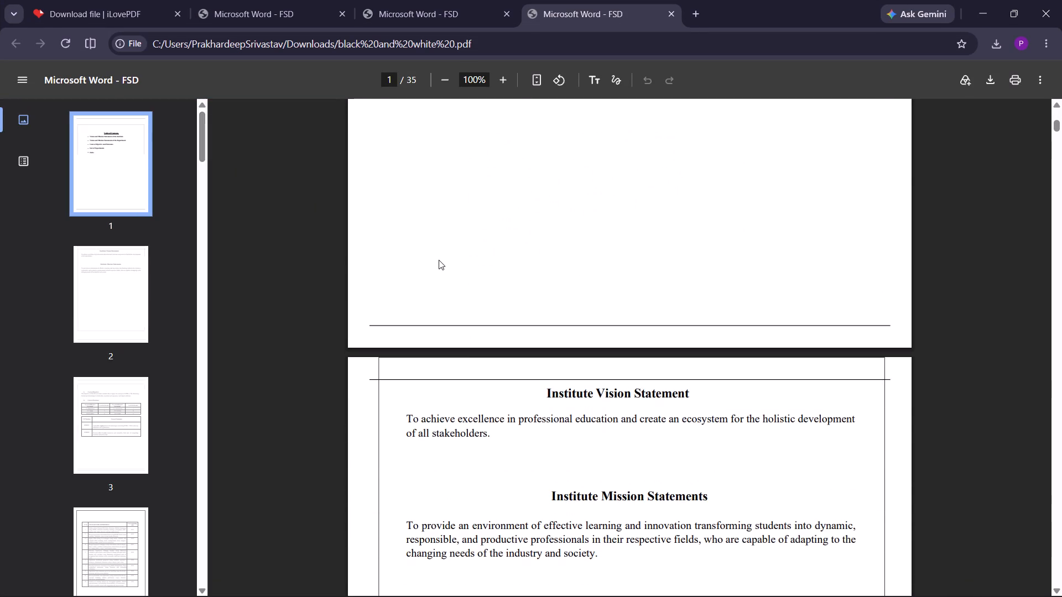
pyautogui.scroll(-8, 439, 260)
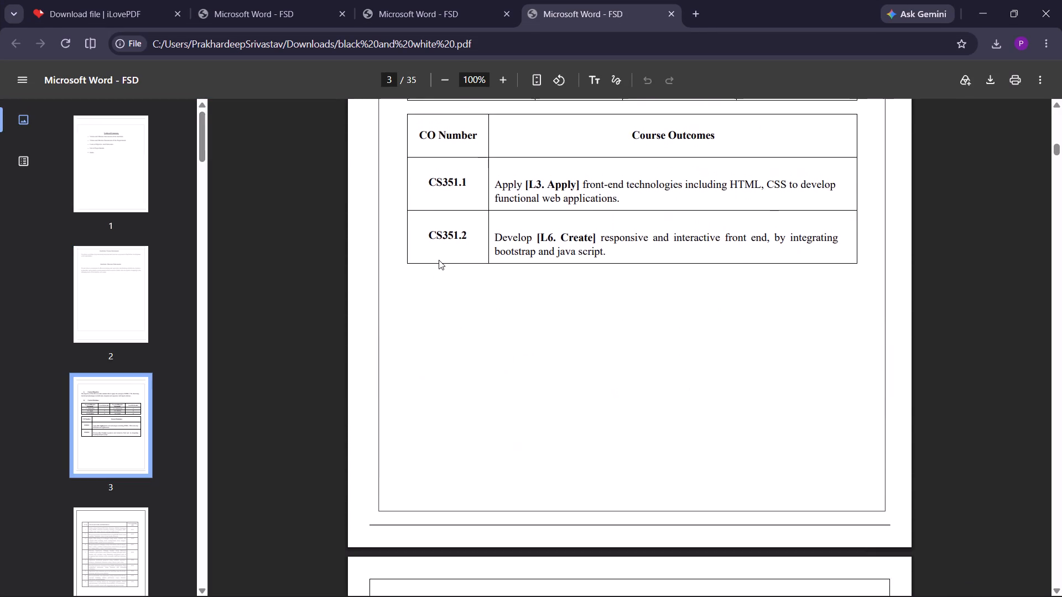
pyautogui.scroll(-2, 439, 260)
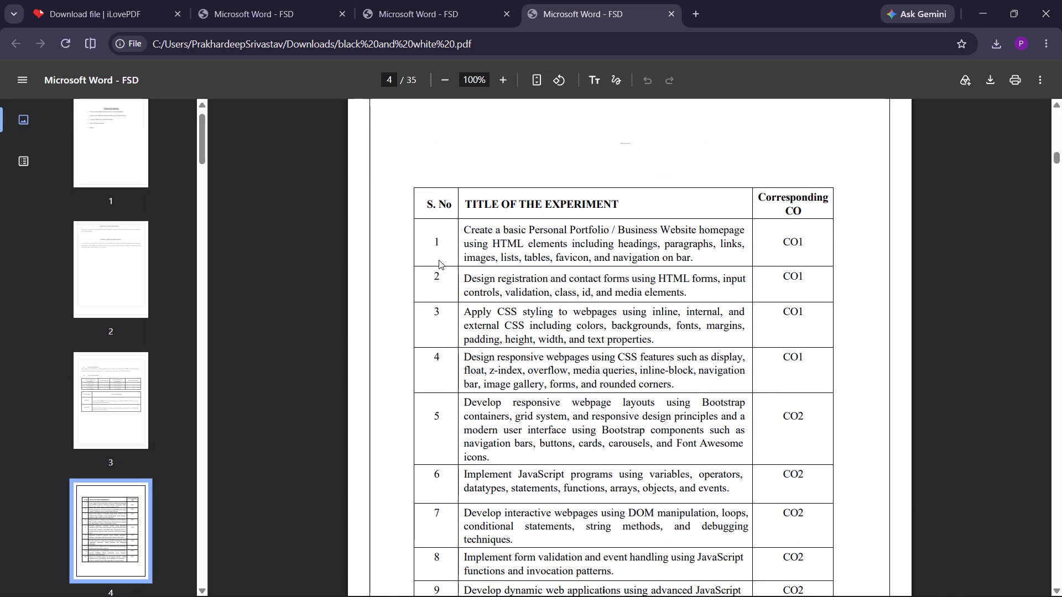
pyautogui.scroll(-3, 439, 260)
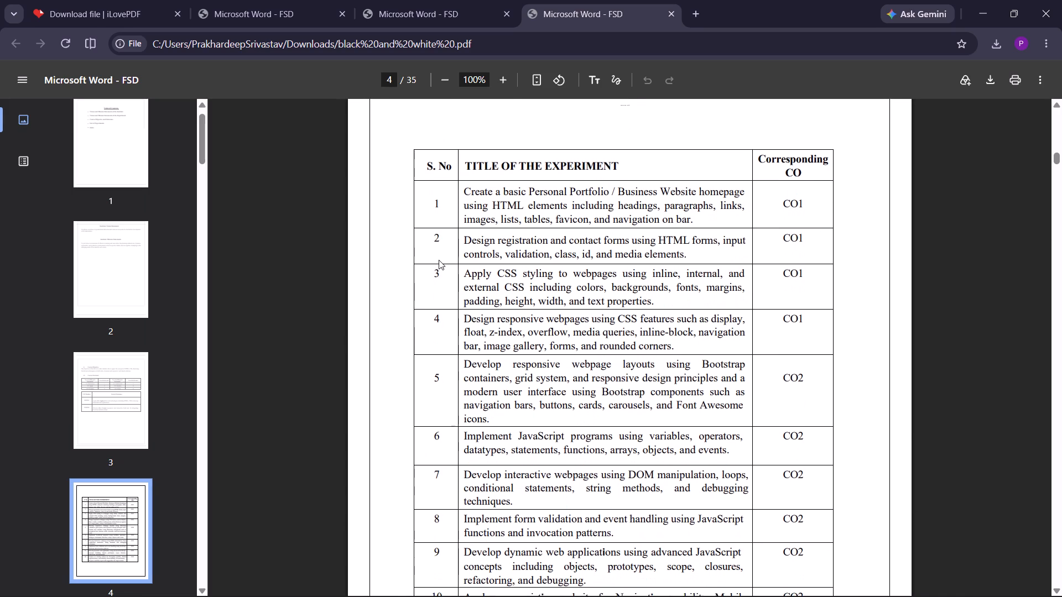
pyautogui.scroll(-5, 439, 260)
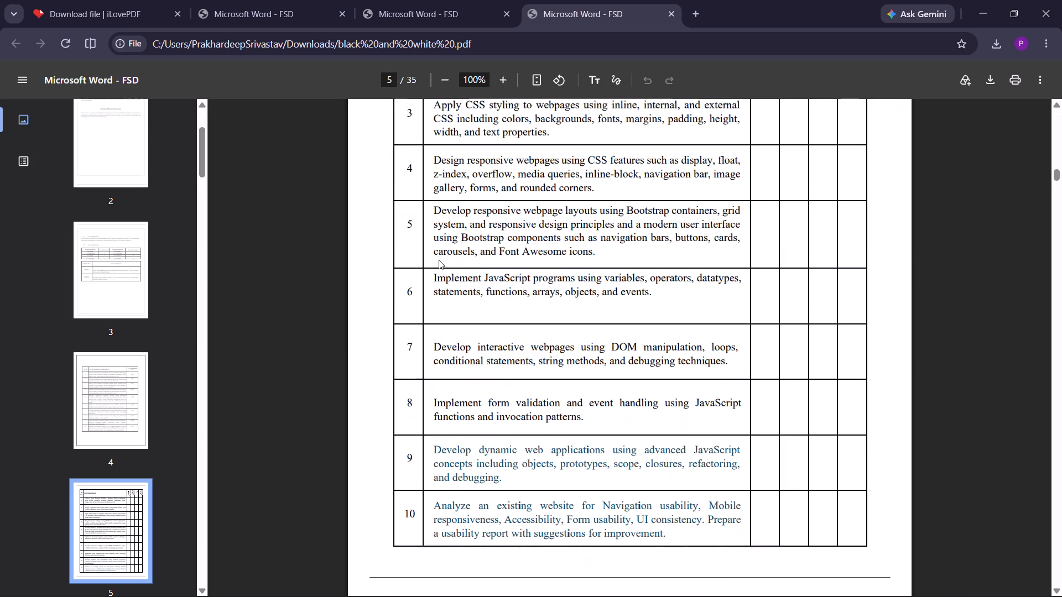
pyautogui.scroll(-4, 439, 260)
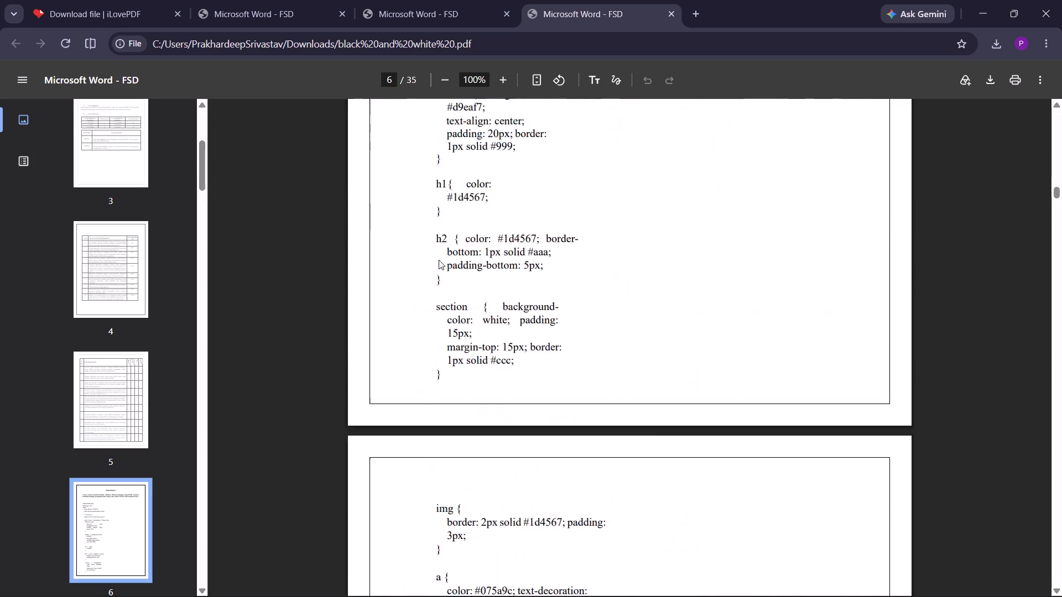
pyautogui.scroll(-2, 439, 260)
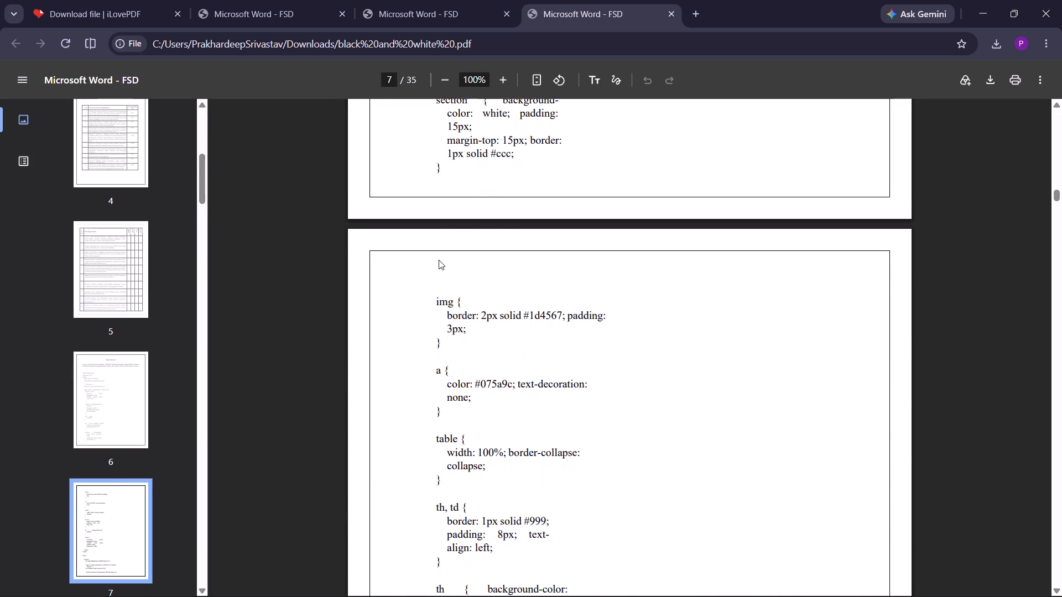
pyautogui.scroll(-3, 439, 260)
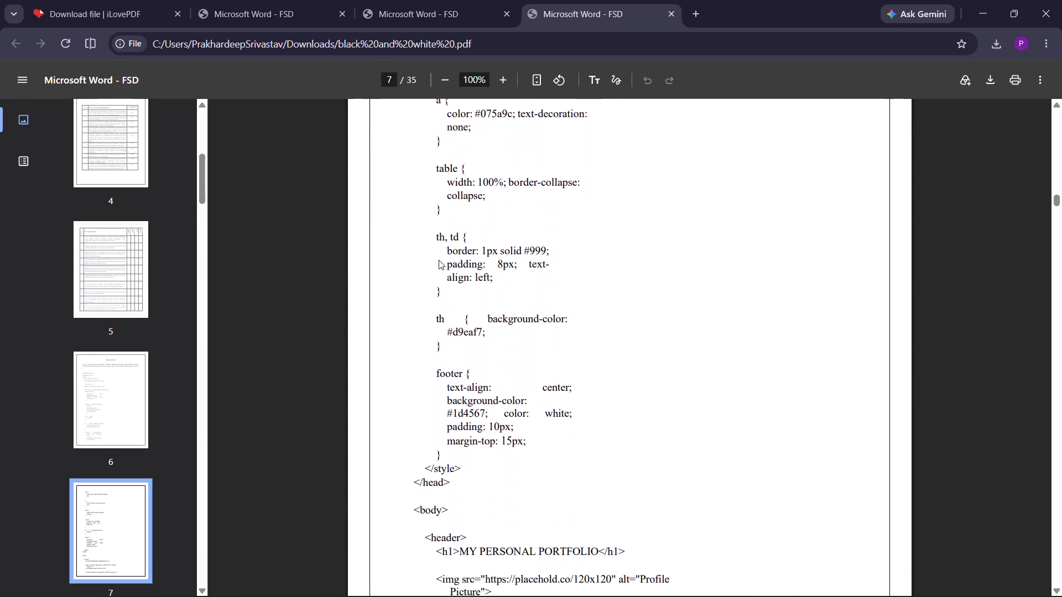
pyautogui.scroll(-2, 439, 260)
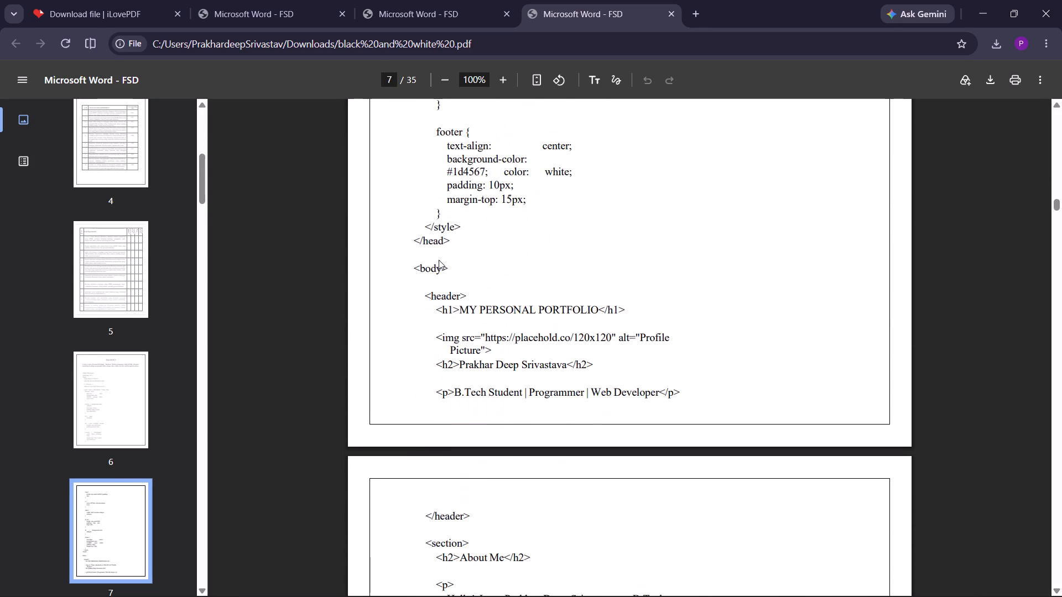
pyautogui.scroll(-2, 439, 260)
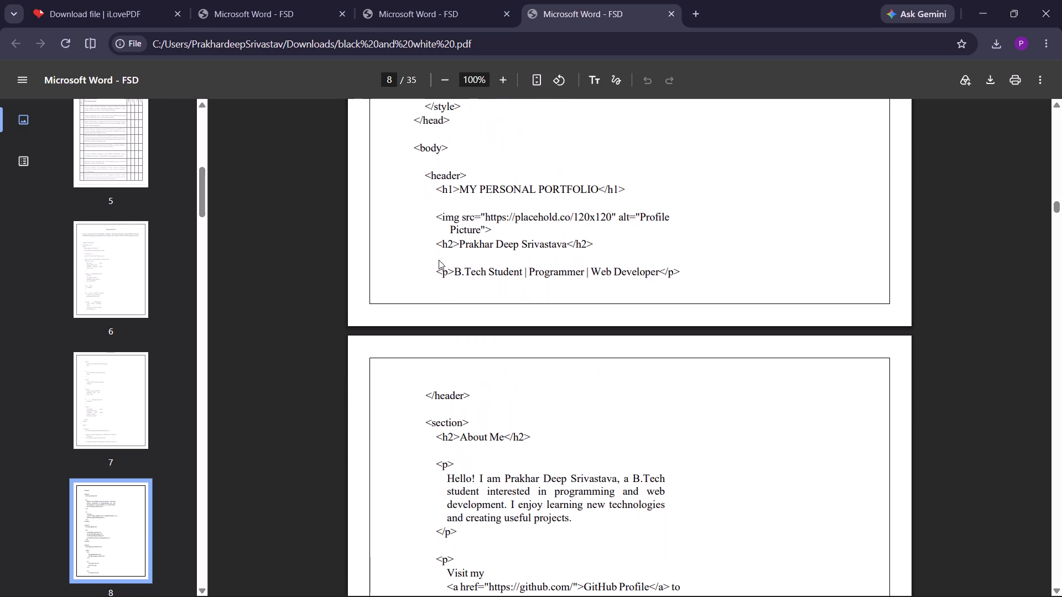
# Close the browser tab showing the reviewed "black and white .pdf".
pyautogui.click(673, 11)
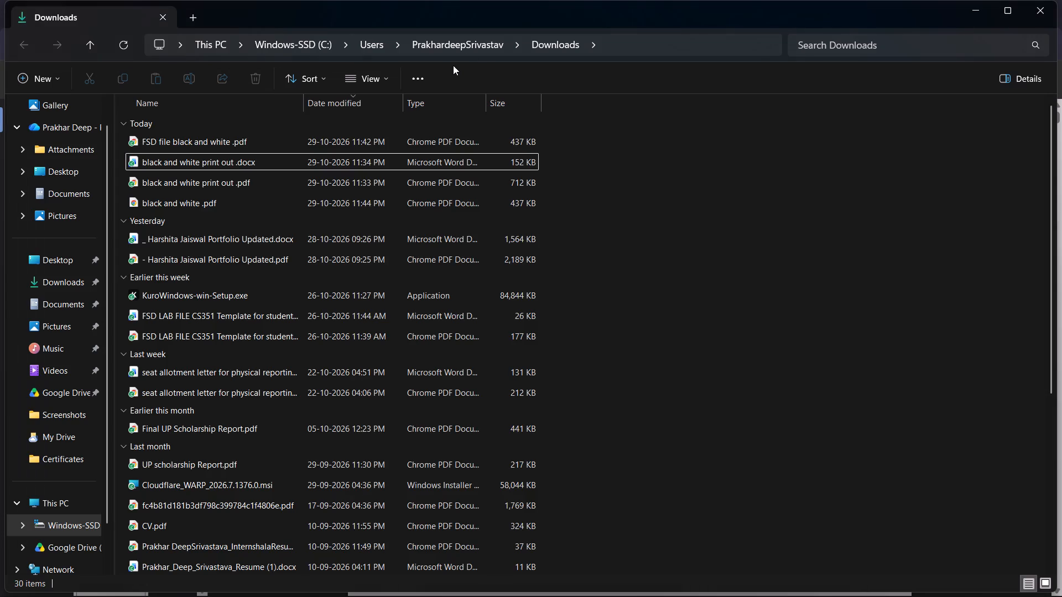
# In File Explorer, share "FSD file black and white .pdf" from the Downloads folder through WhatsApp.
pyautogui.click(396, 137)
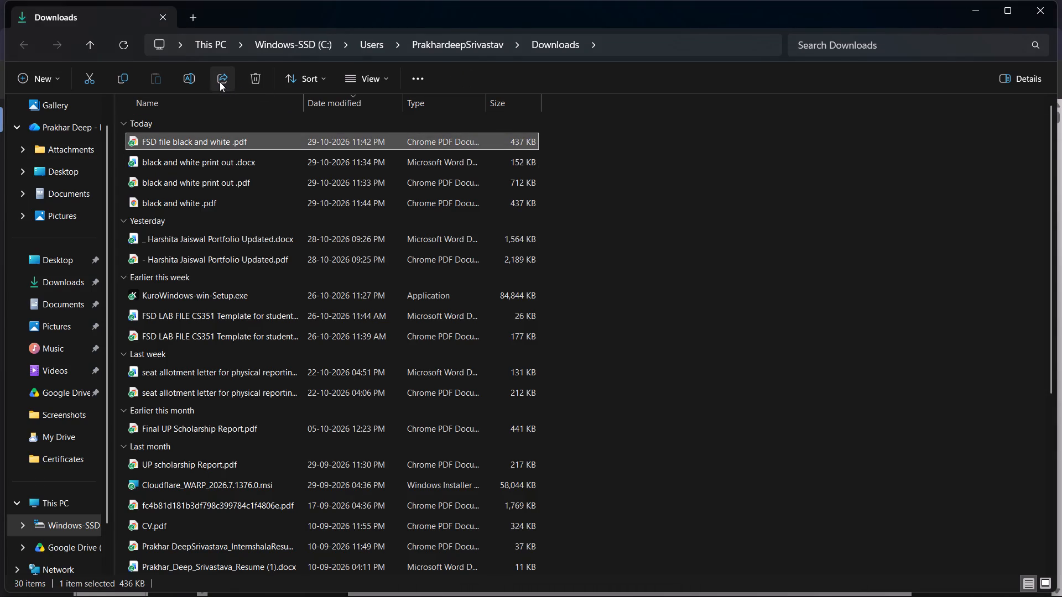
pyautogui.click(220, 82)
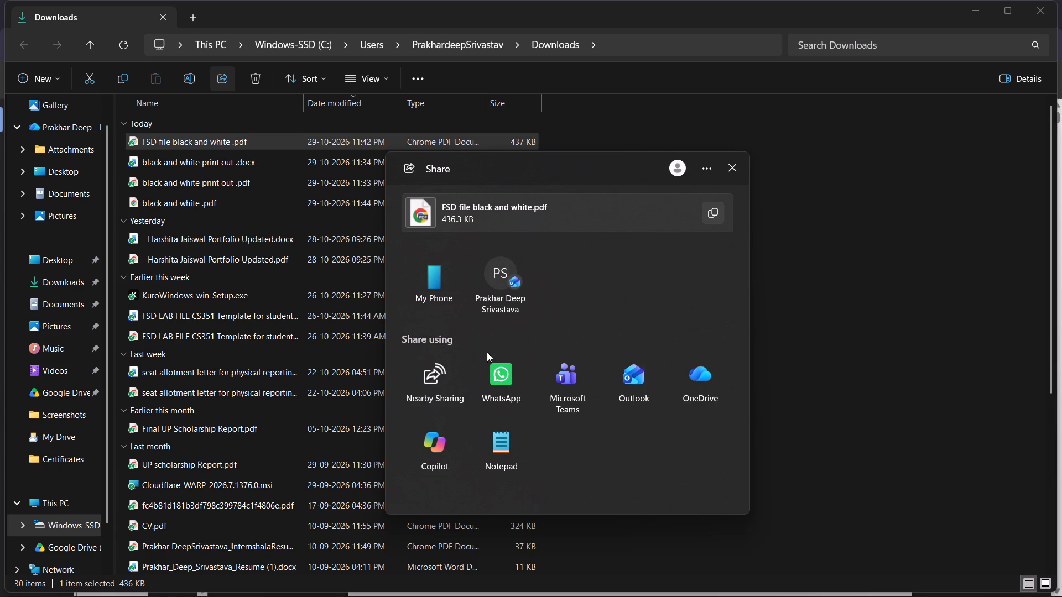
pyautogui.click(501, 378)
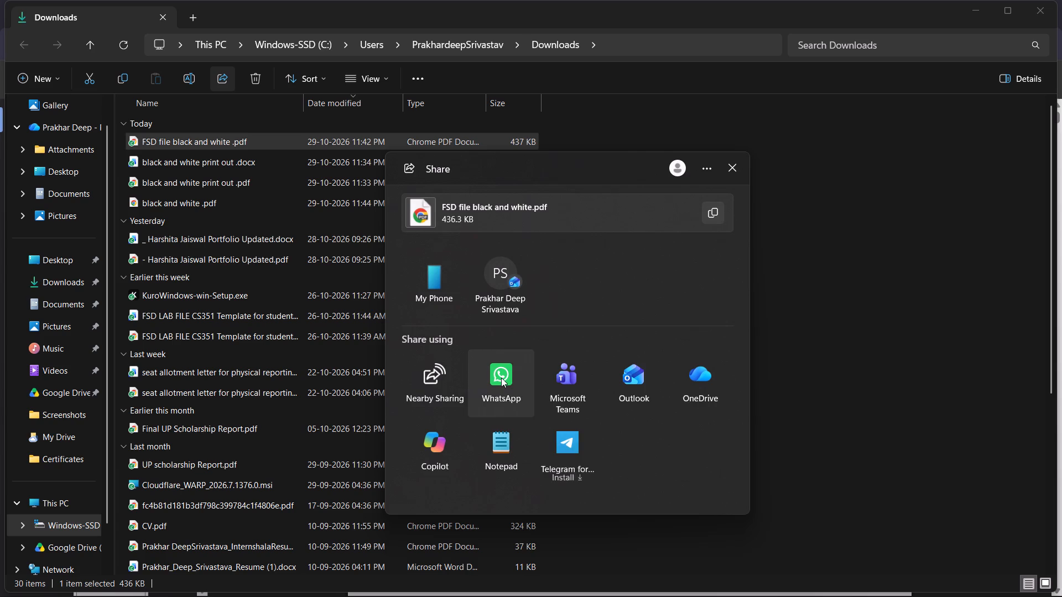
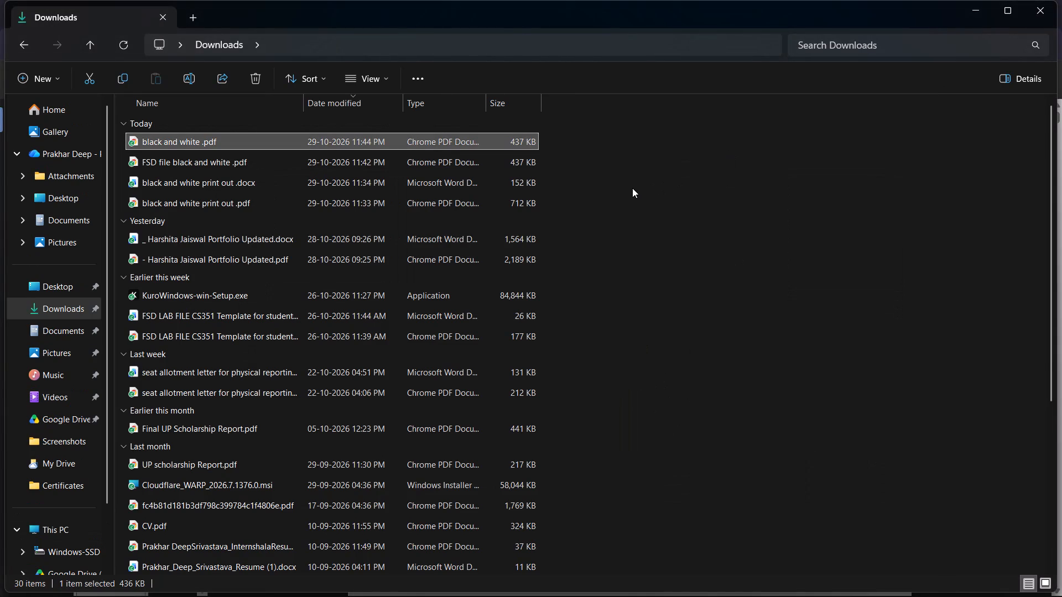
# Delete yesterday's two "Portfolio Updated" files, first the PDF and then the Word document, from the Downloads folder.
pyautogui.click(430, 258)
pyautogui.click(254, 74)
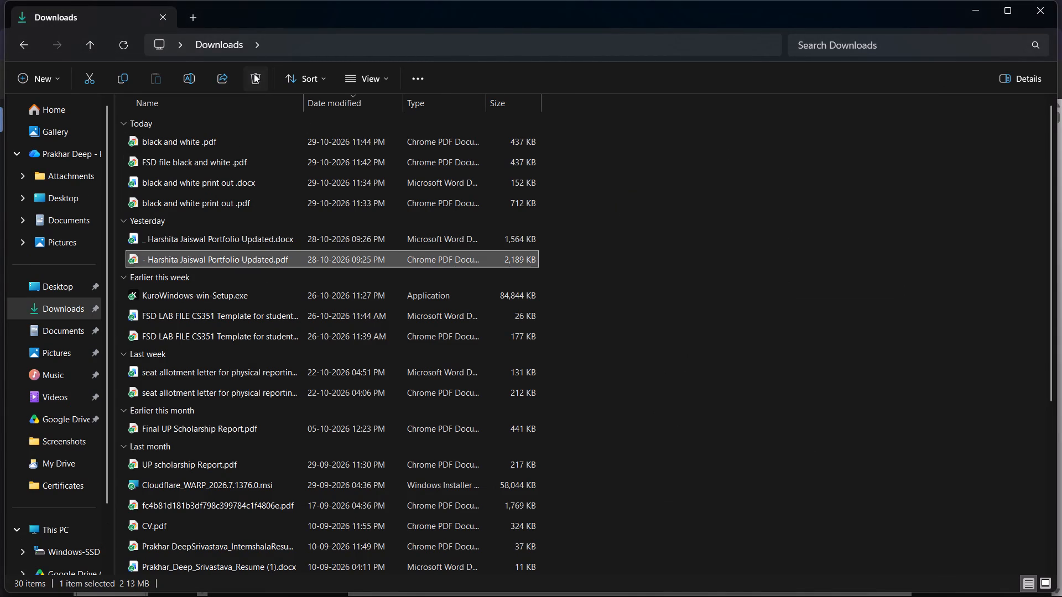
pyautogui.click(266, 238)
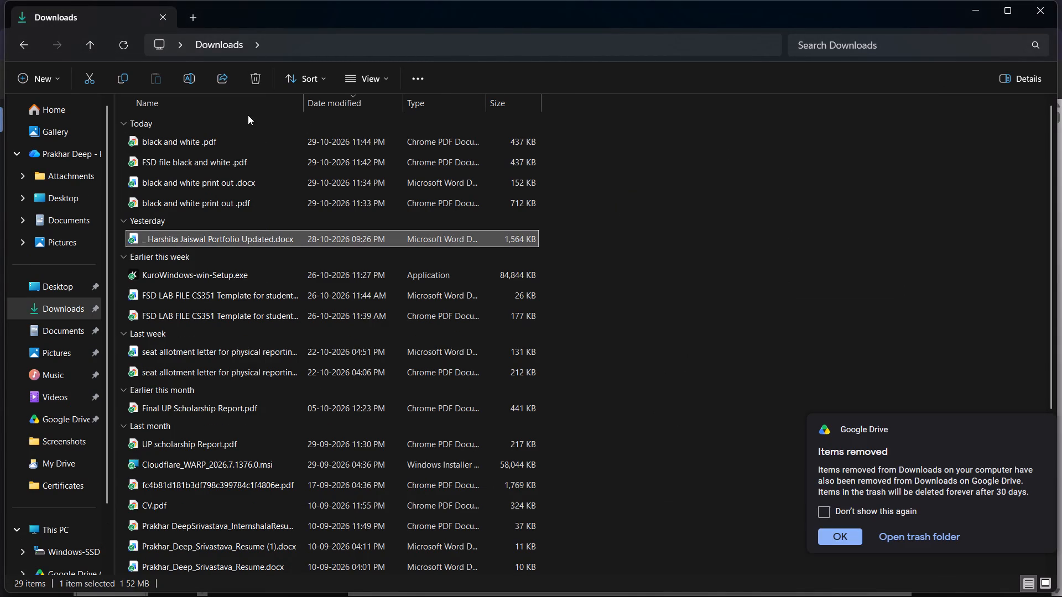
pyautogui.click(259, 87)
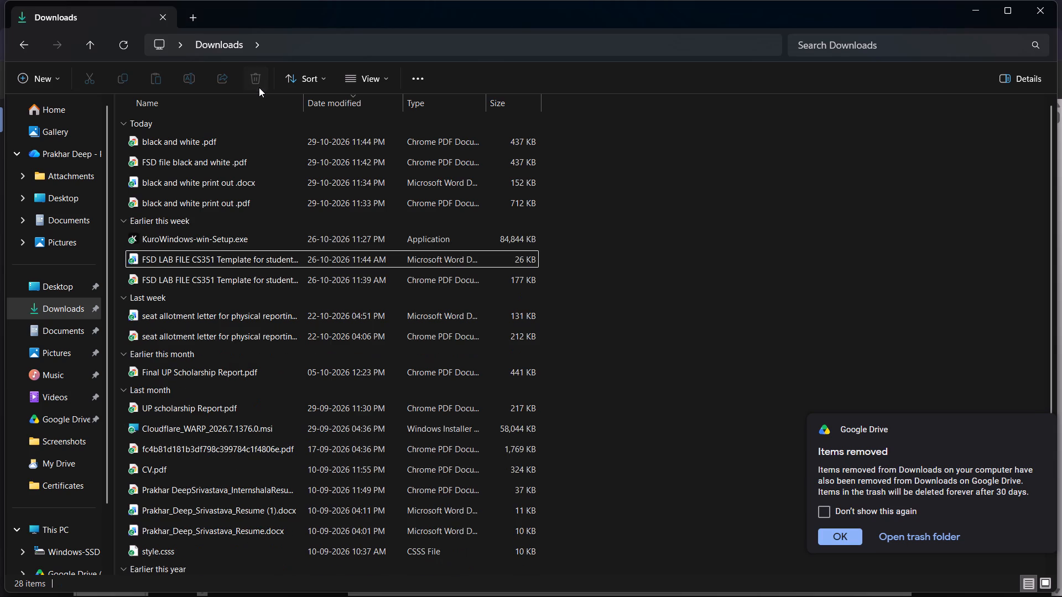
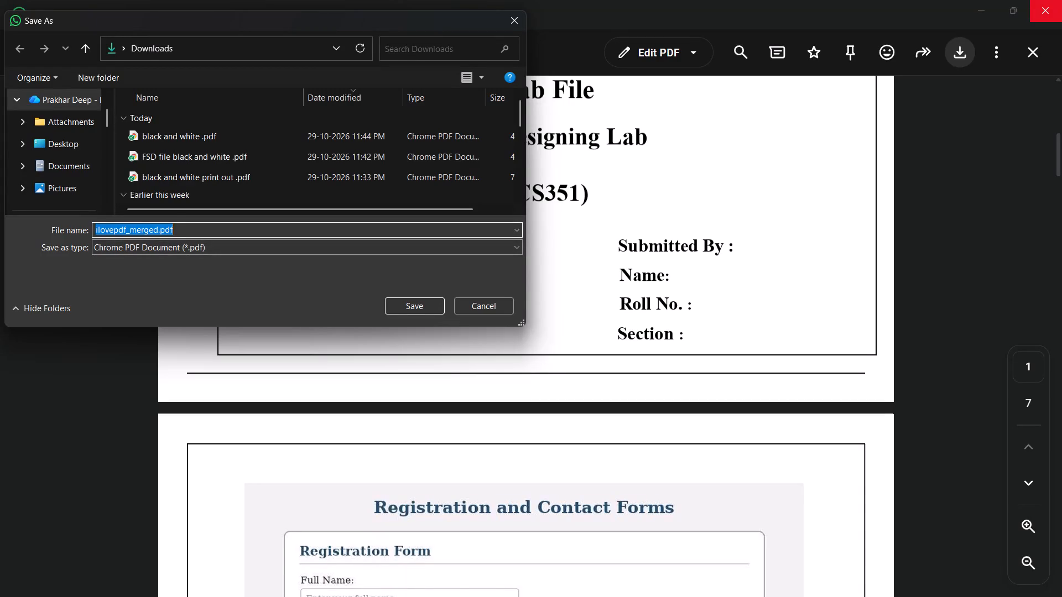
# Save the merged PDF in the Downloads folder under the name "FSD output.pdf".
pyautogui.click(157, 227)
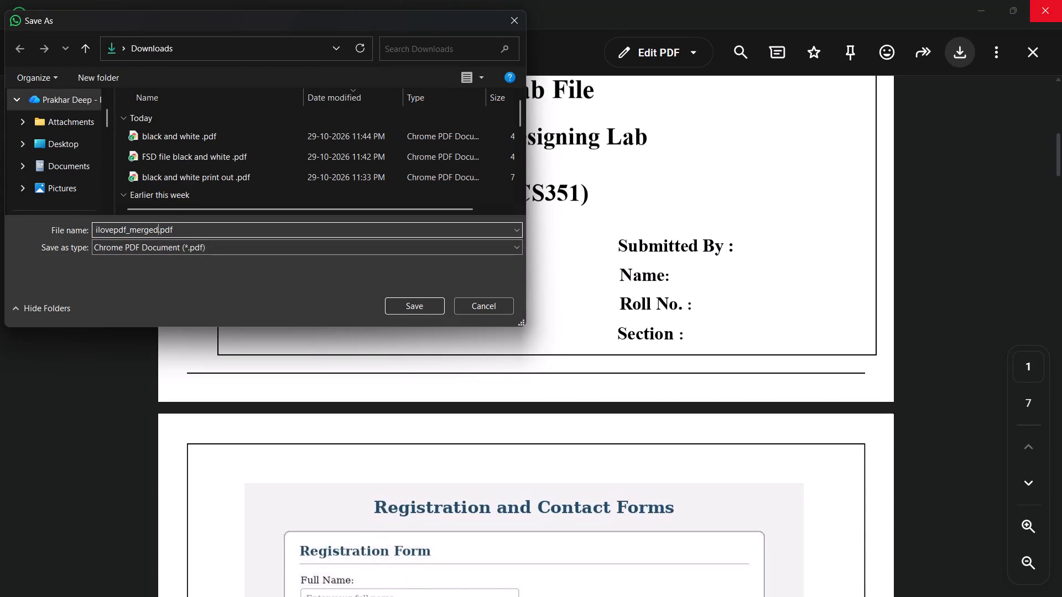
pyautogui.press('BackSpace')
pyautogui.press('BackSpace')
pyautogui.press('BackSpace')
pyautogui.press('BackSpace')
pyautogui.press('BackSpace')
pyautogui.press('BackSpace')
pyautogui.press('BackSpace')
pyautogui.press('BackSpace')
pyautogui.press('BackSpace')
pyautogui.press('BackSpace')
pyautogui.press('BackSpace')
pyautogui.press('BackSpace')
pyautogui.press('BackSpace')
pyautogui.press('BackSpace')
pyautogui.press('BackSpace')
pyautogui.press('BackSpace')
pyautogui.press('BackSpace')
pyautogui.press('BackSpace')
pyautogui.press('BackSpace')
pyautogui.press('BackSpace')
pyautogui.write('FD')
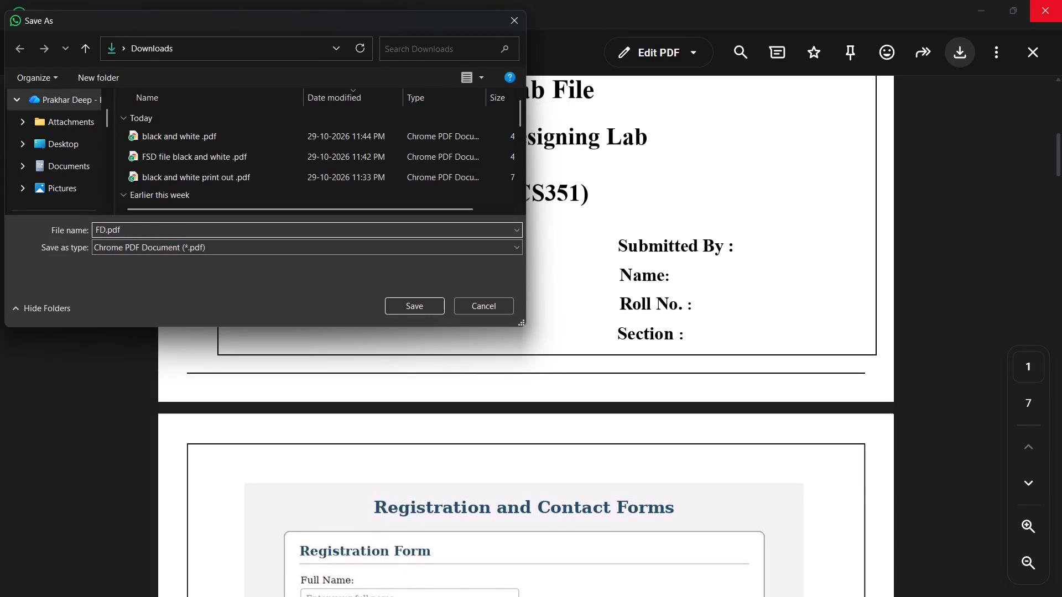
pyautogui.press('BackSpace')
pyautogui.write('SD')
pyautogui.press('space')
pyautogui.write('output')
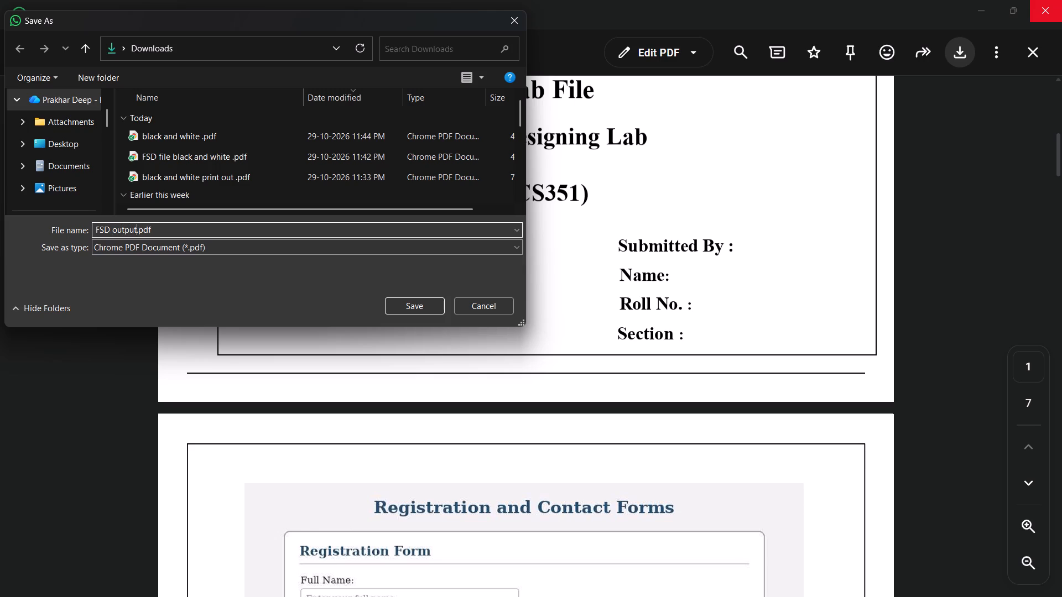
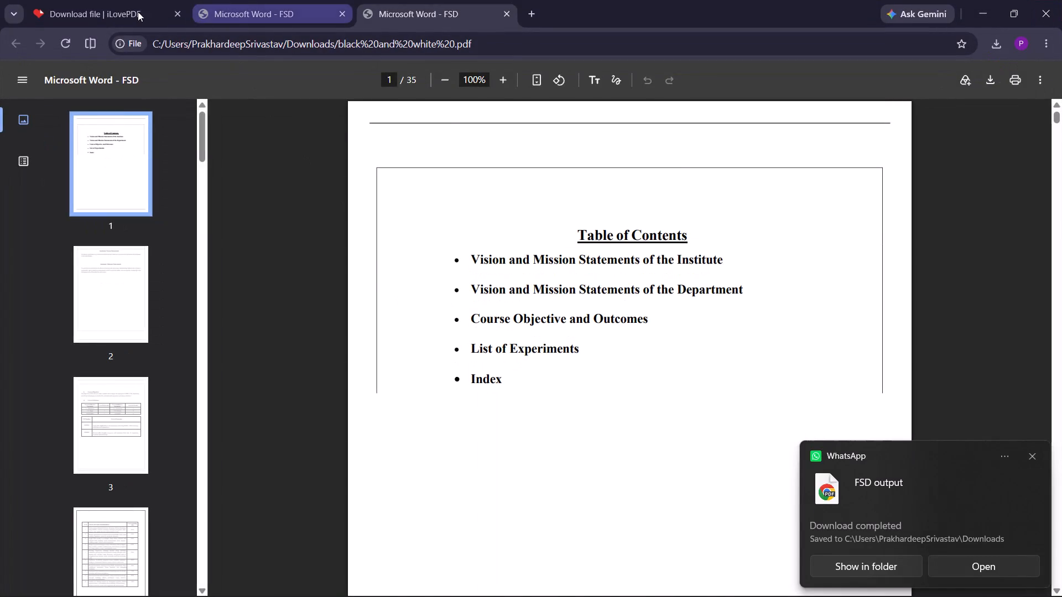
# Return to iLovePDF's PDF to WORD converter and load "FSD output.pdf" from the Downloads folder for conversion.
pyautogui.click(120, 8)
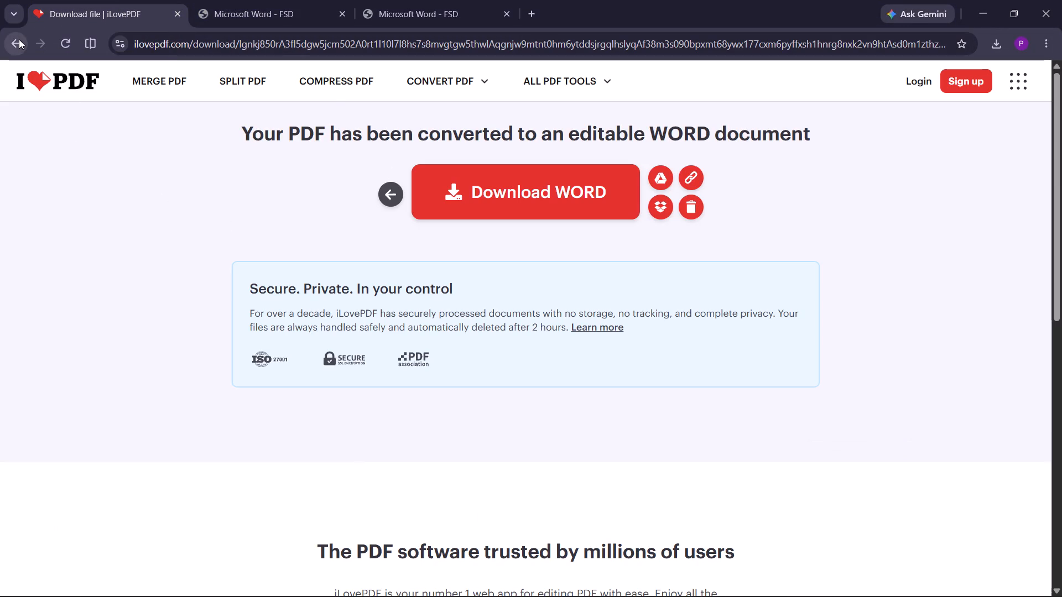
pyautogui.hotkey('ctrl', 'r')
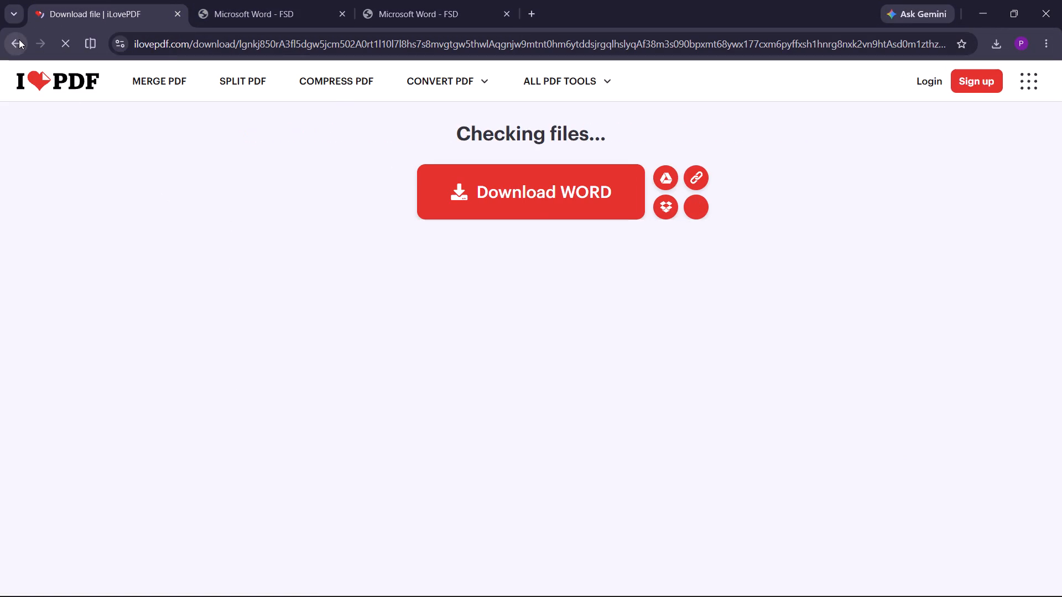
pyautogui.click(18, 43)
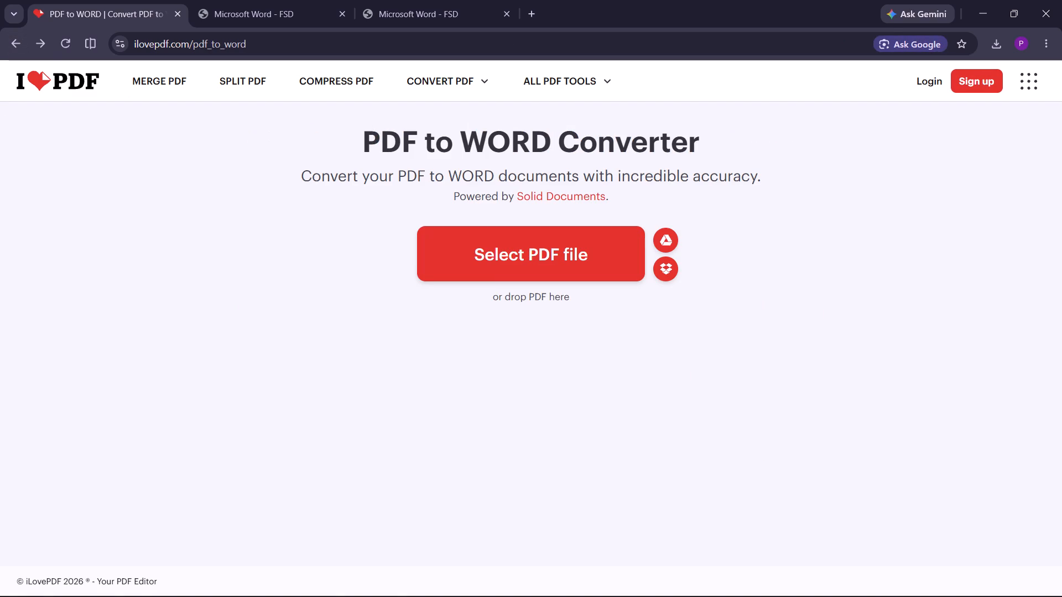
pyautogui.click(464, 232)
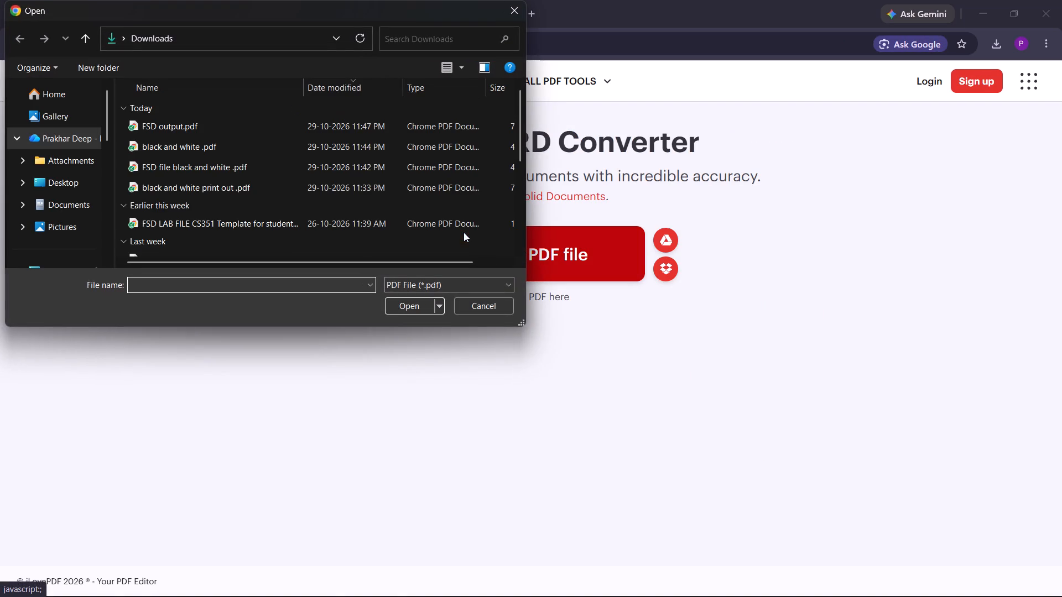
pyautogui.click(236, 131)
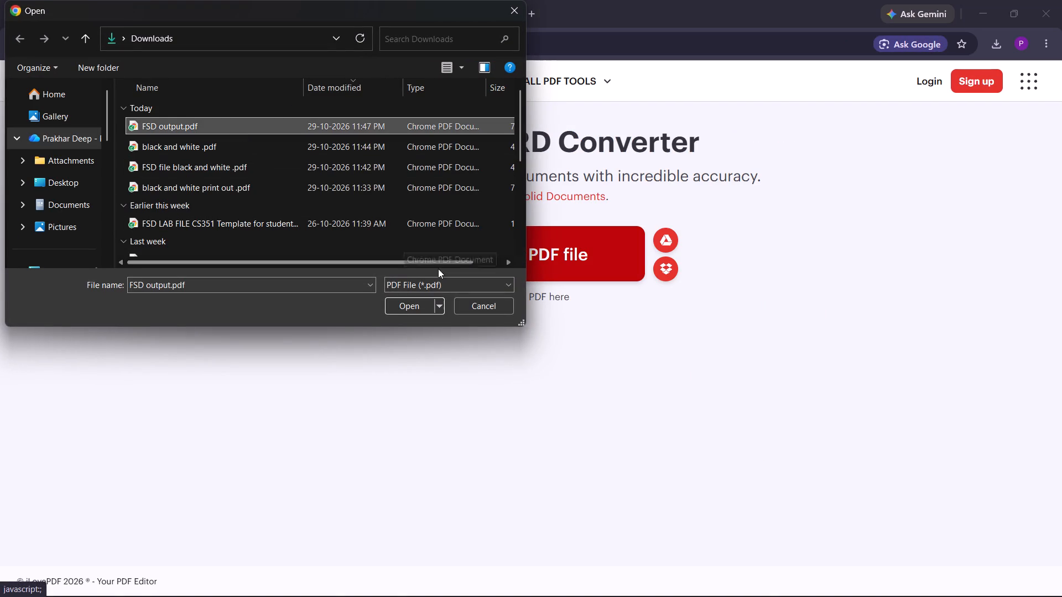
pyautogui.click(419, 306)
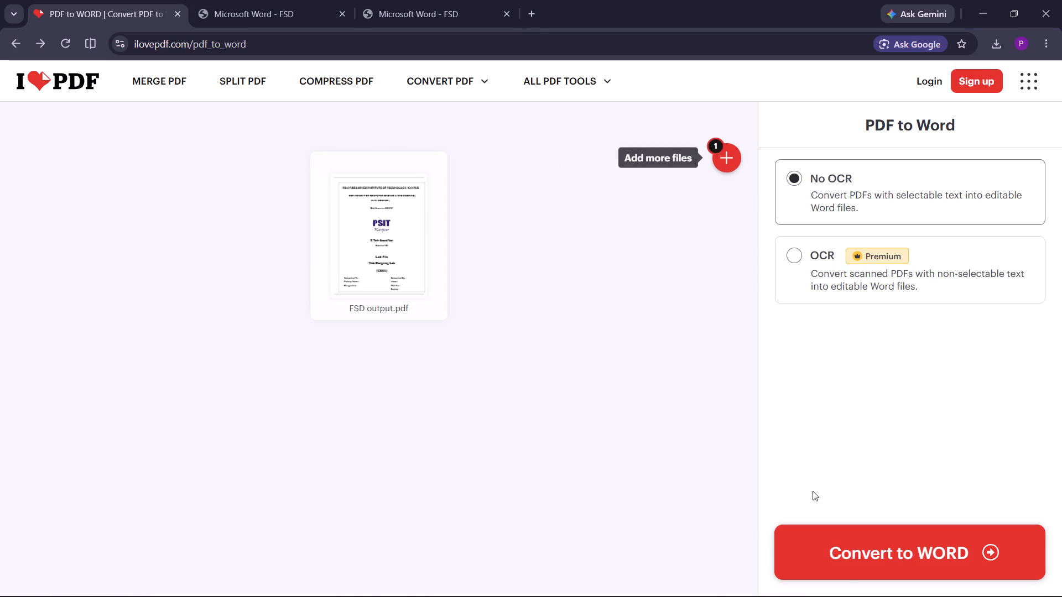
# Convert FSD output.pdf to an editable Word document without OCR and download the result.
pyautogui.click(848, 567)
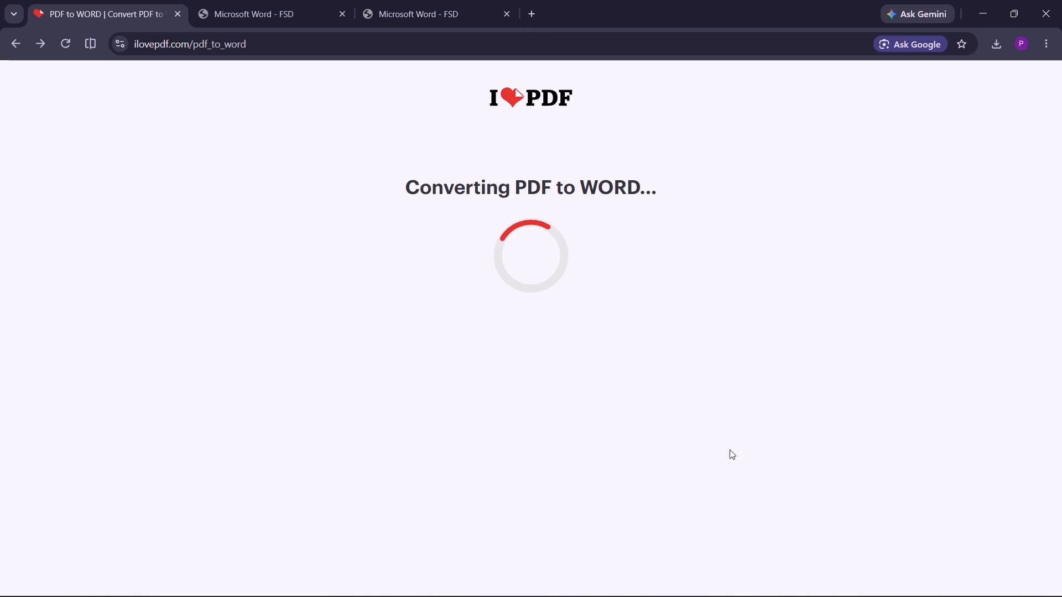
pyautogui.click(519, 172)
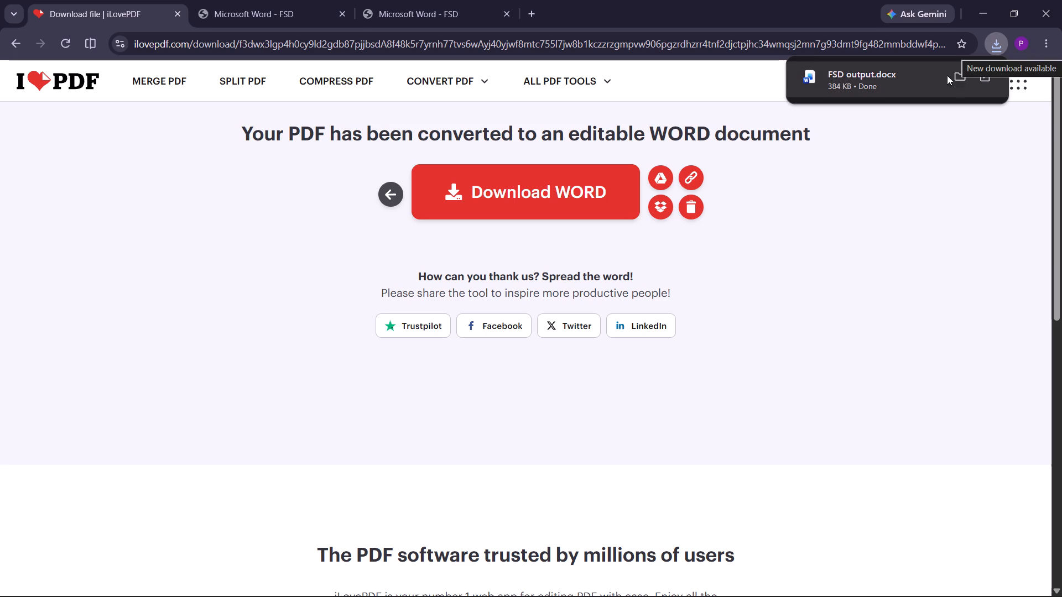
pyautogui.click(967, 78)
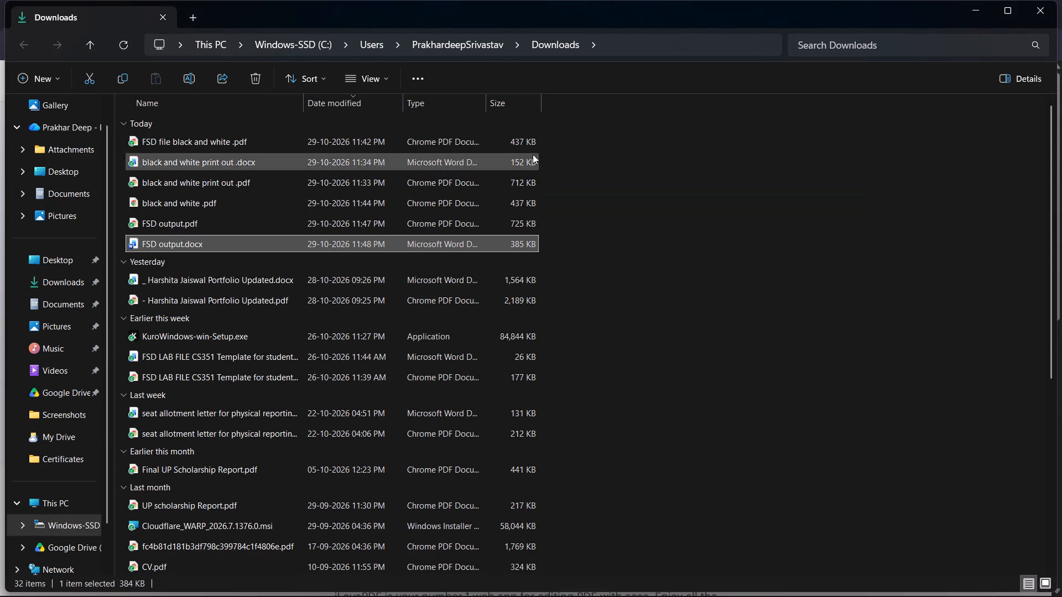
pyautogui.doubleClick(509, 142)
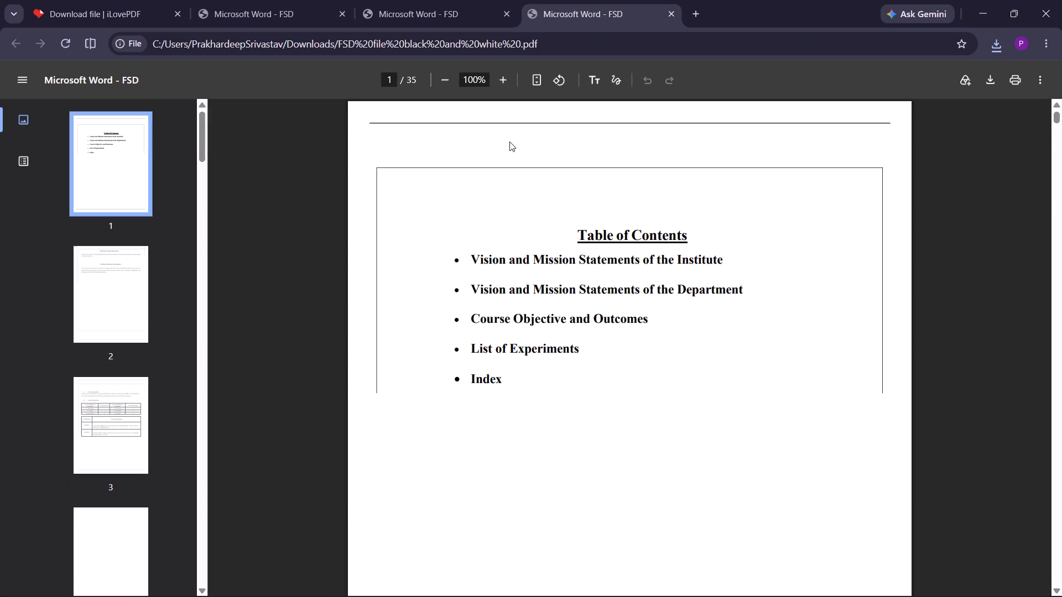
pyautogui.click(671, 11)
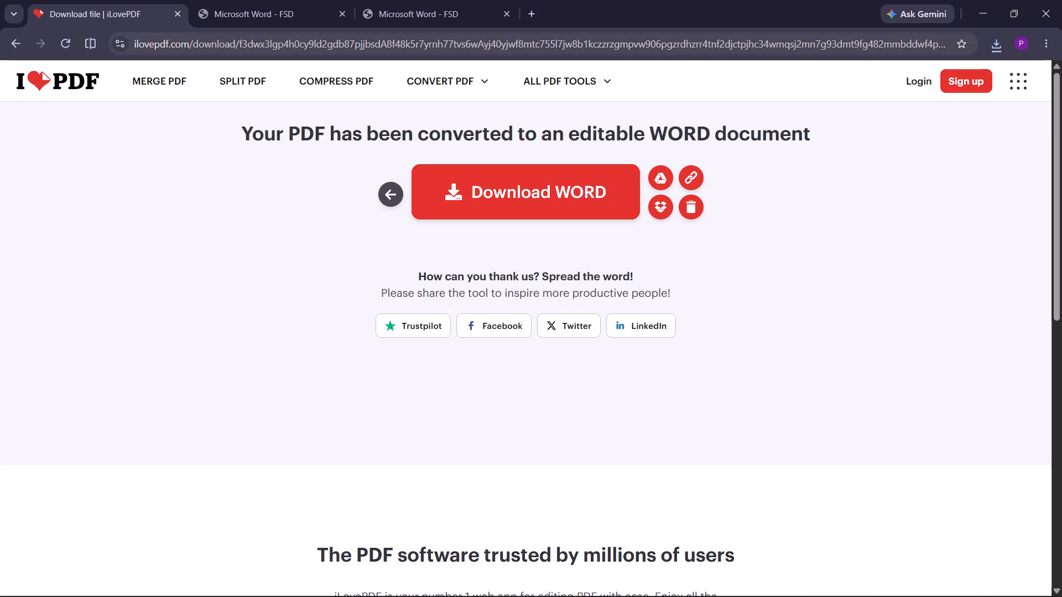
# Open the downloaded FSD output.docx in Word and enable editing.
pyautogui.click(999, 46)
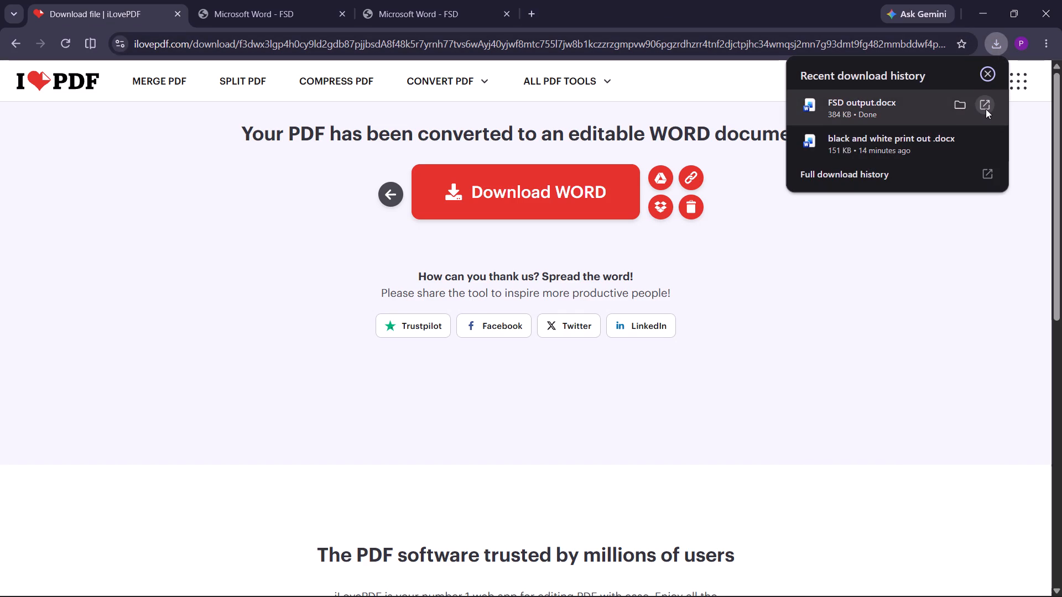
pyautogui.click(986, 109)
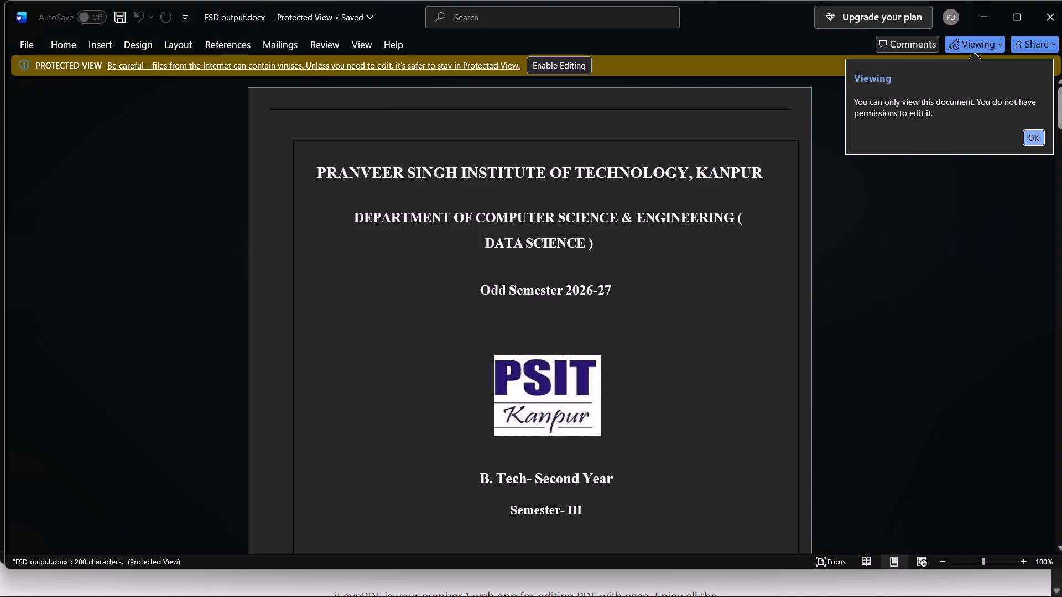
pyautogui.click(563, 71)
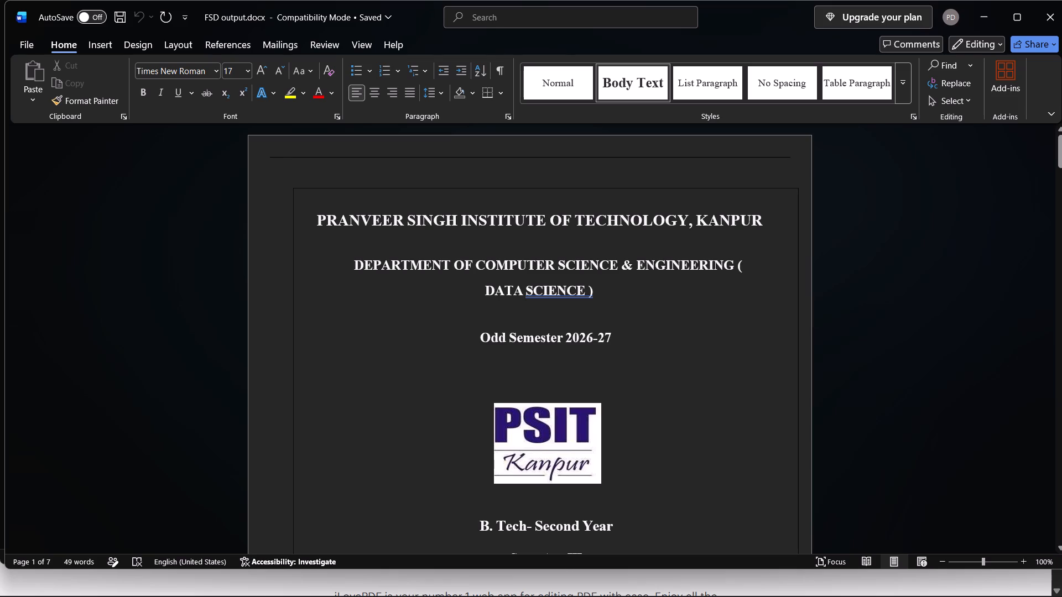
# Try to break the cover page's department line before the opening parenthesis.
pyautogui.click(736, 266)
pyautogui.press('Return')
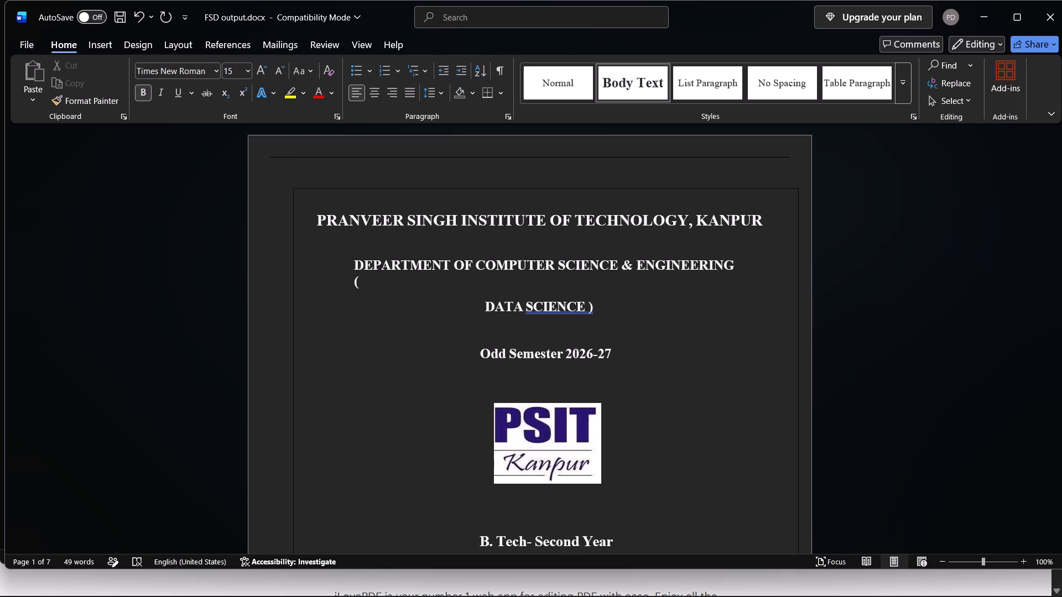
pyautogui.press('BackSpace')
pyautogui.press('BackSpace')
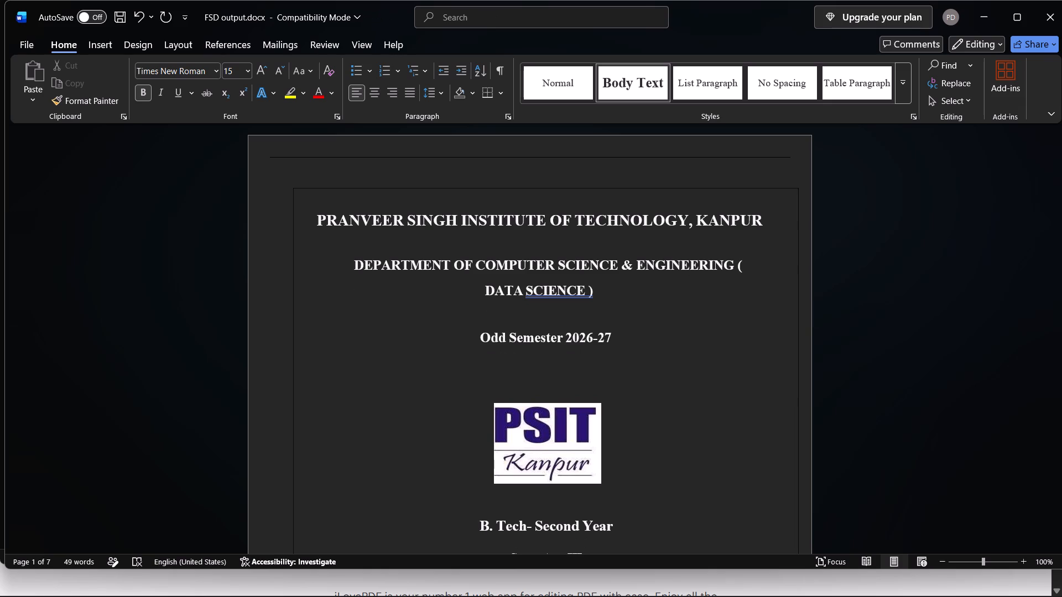
# Move the opening parenthesis from the end of the cover page's "ENGINEERING" line to directly before "DATA SCIENCE )".
pyautogui.press('Down')
pyautogui.press('Left')
pyautogui.press('Left')
pyautogui.press('Left')
pyautogui.press('Left')
pyautogui.press('Left')
pyautogui.press('Left')
pyautogui.press('Left')
pyautogui.press('Left')
pyautogui.press('Left')
pyautogui.press('Left')
pyautogui.press('Left')
pyautogui.press('Left')
pyautogui.press('Left')
pyautogui.press('Left')
pyautogui.hotkey('shift', '(')
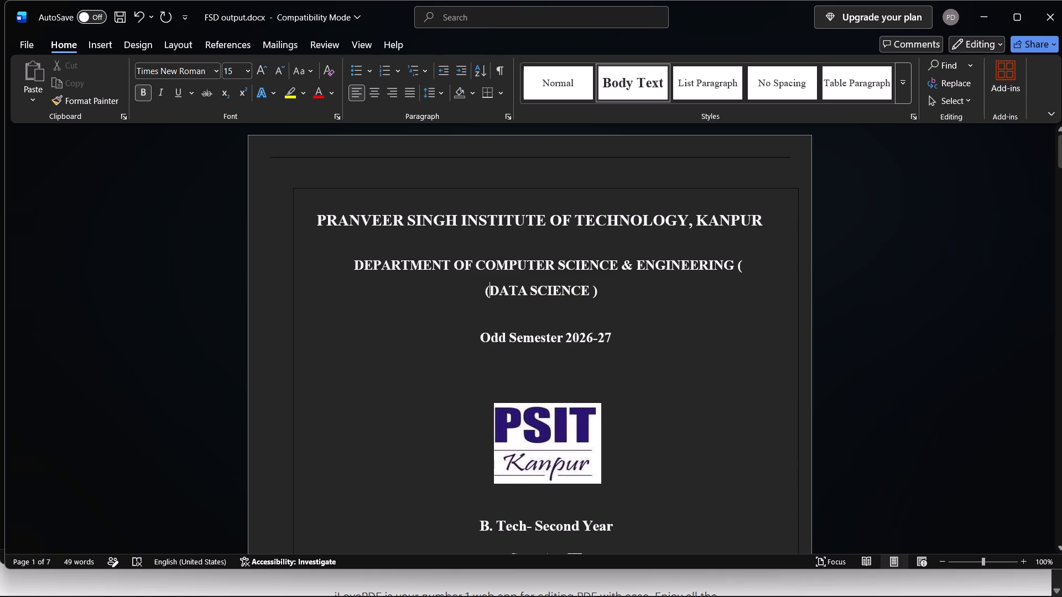
pyautogui.click(756, 264)
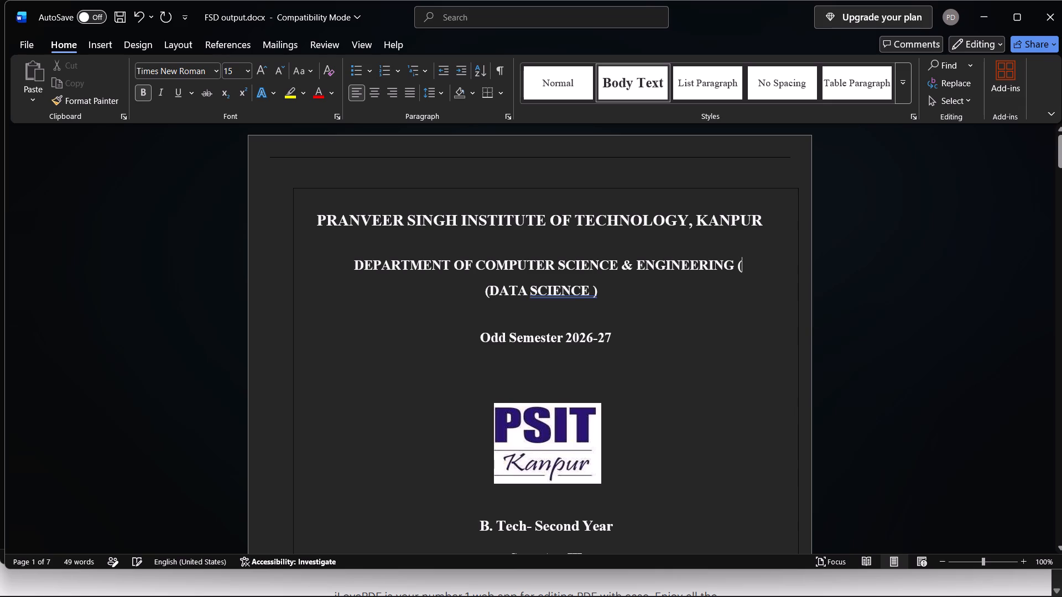
pyautogui.press('BackSpace')
# Enter the student's full name after the "Name:" label under "Submitted By" on the cover page.
pyautogui.scroll(-2, 638, 308)
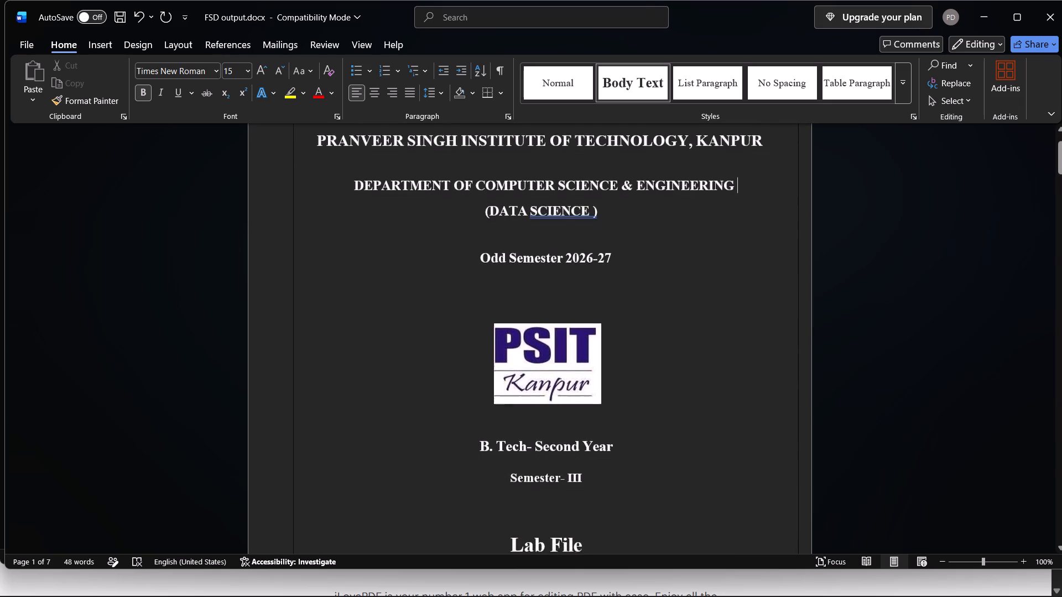
pyautogui.scroll(-2, 638, 308)
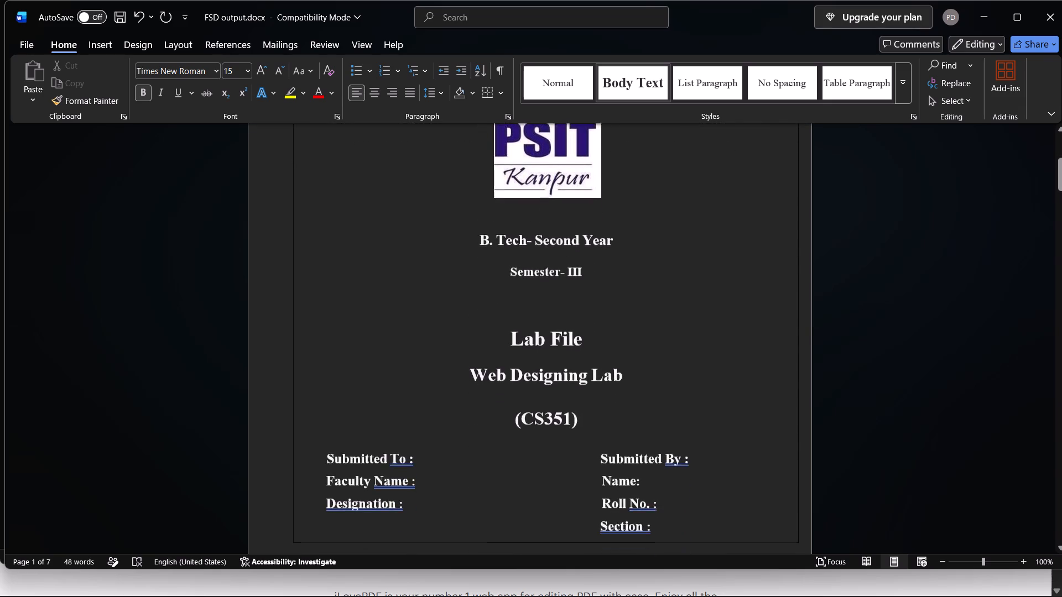
pyautogui.scroll(-1, 638, 308)
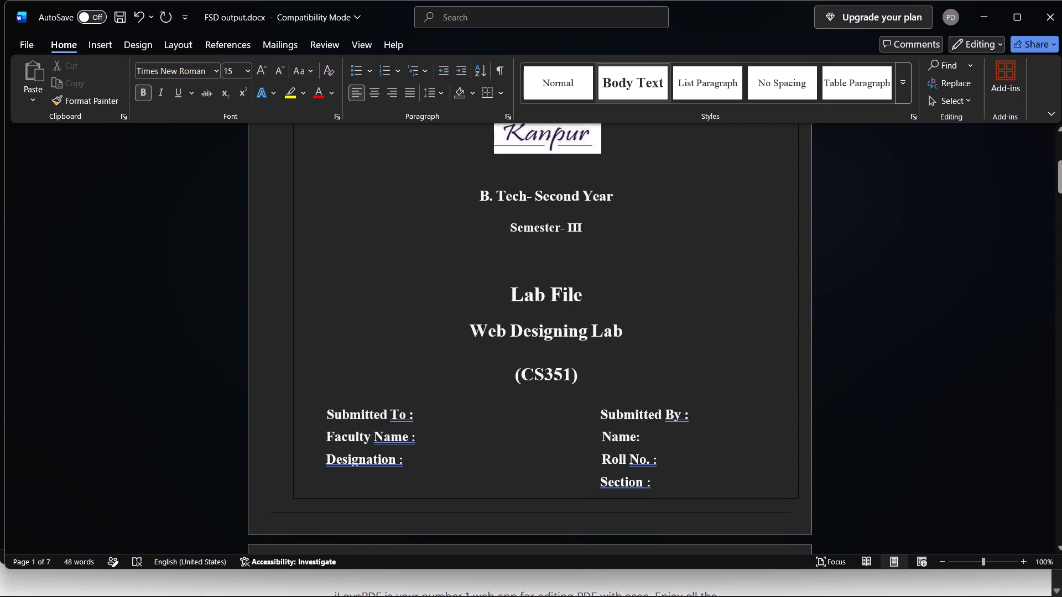
pyautogui.click(650, 439)
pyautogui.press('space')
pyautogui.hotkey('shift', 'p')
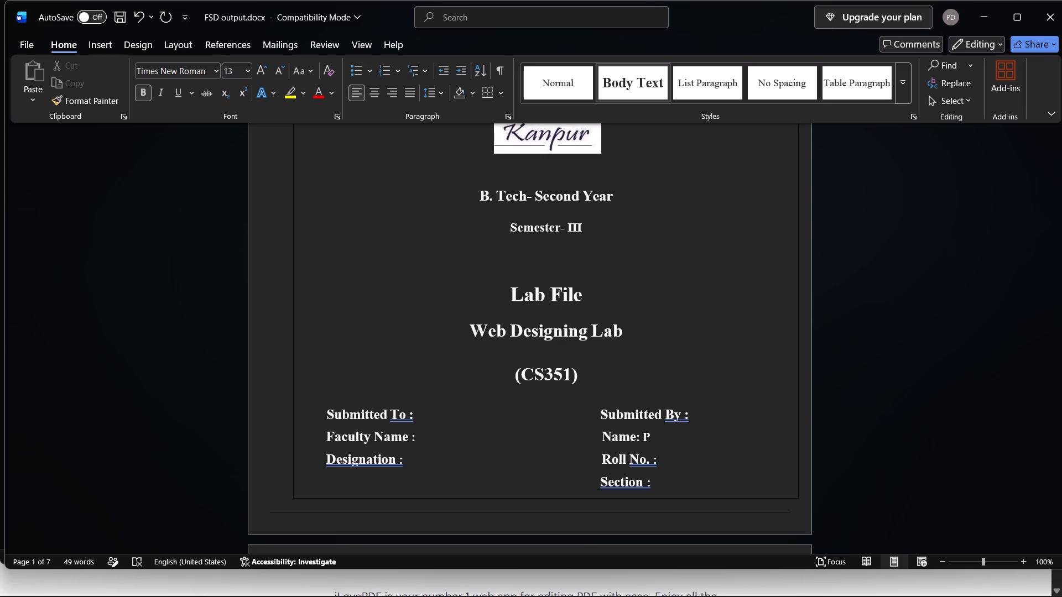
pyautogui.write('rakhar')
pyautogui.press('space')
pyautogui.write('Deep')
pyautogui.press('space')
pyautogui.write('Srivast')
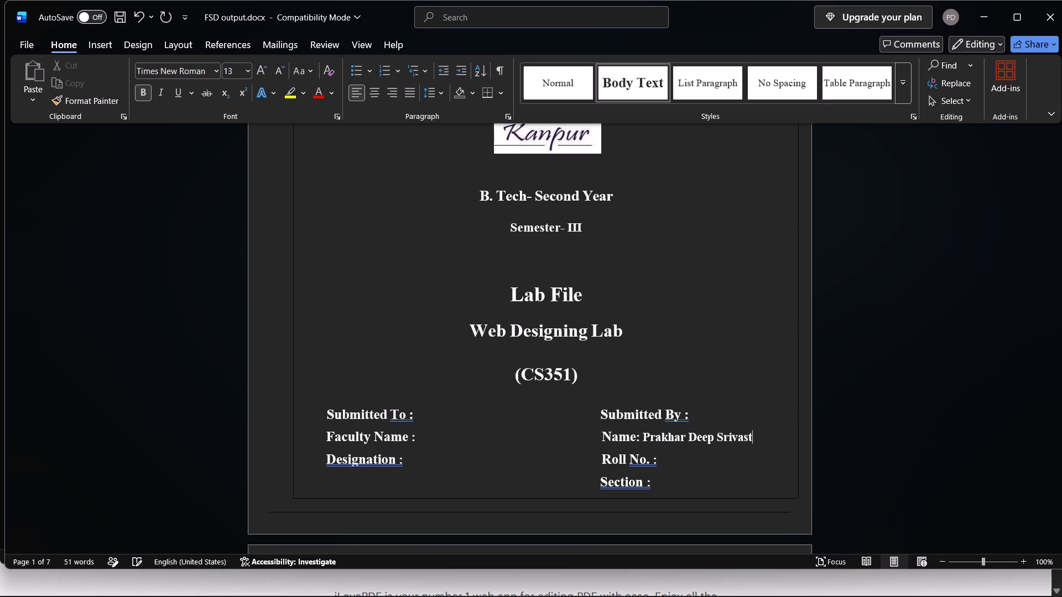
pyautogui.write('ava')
# Place the text cursor after the "Roll No. :" label under "Submitted By" on the cover page.
pyautogui.click(675, 467)
pyautogui.click(680, 460)
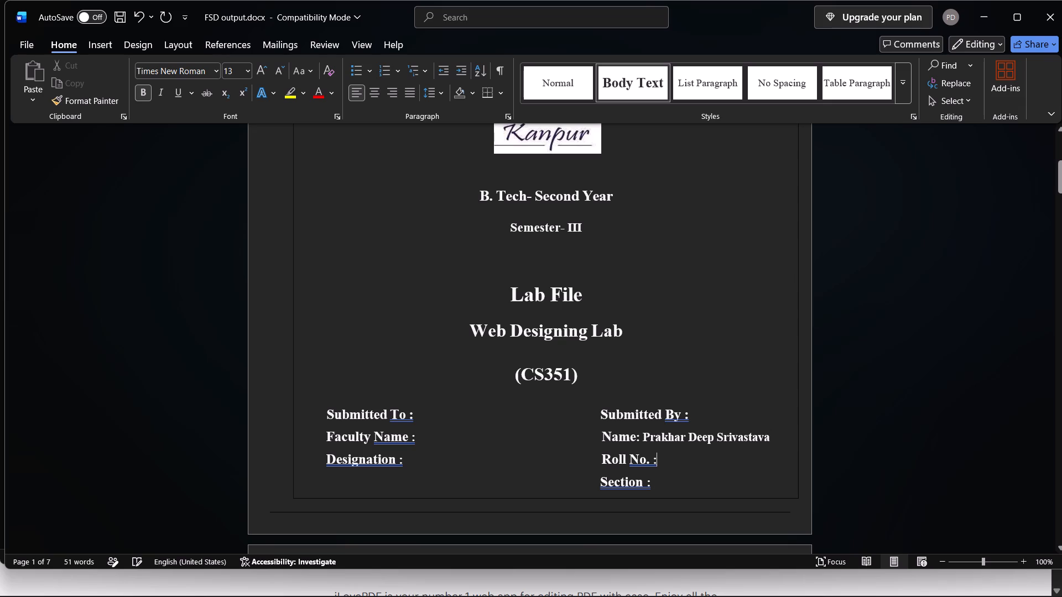
# Enter the student's roll number after "Roll No. :" on the cover page.
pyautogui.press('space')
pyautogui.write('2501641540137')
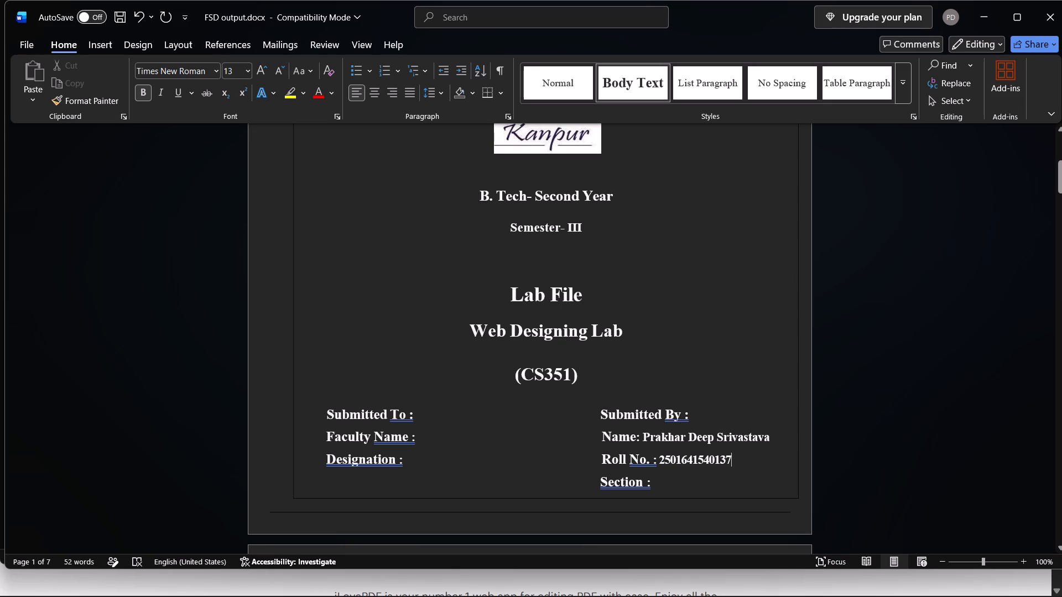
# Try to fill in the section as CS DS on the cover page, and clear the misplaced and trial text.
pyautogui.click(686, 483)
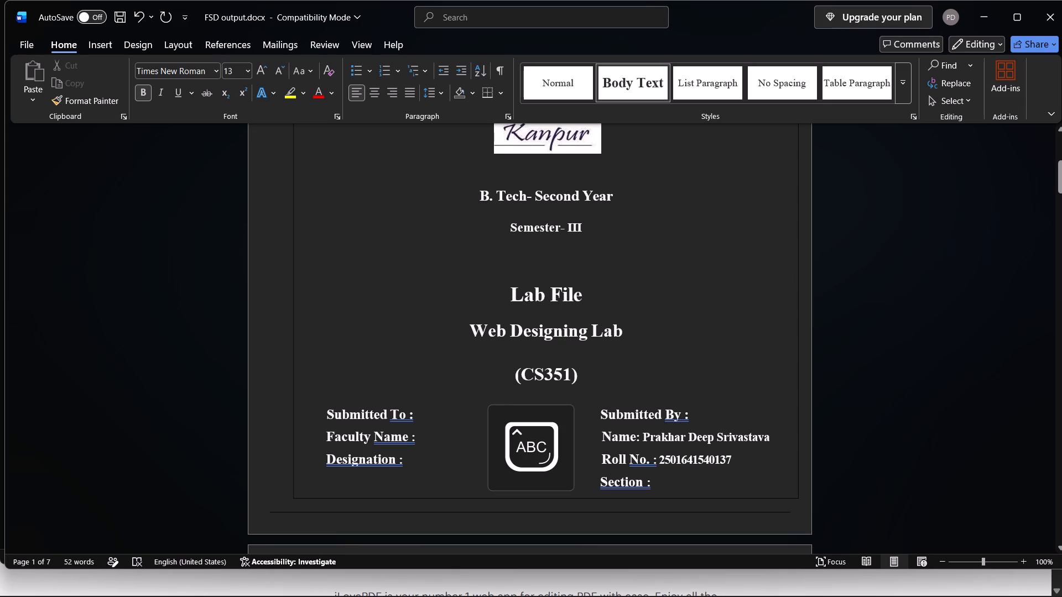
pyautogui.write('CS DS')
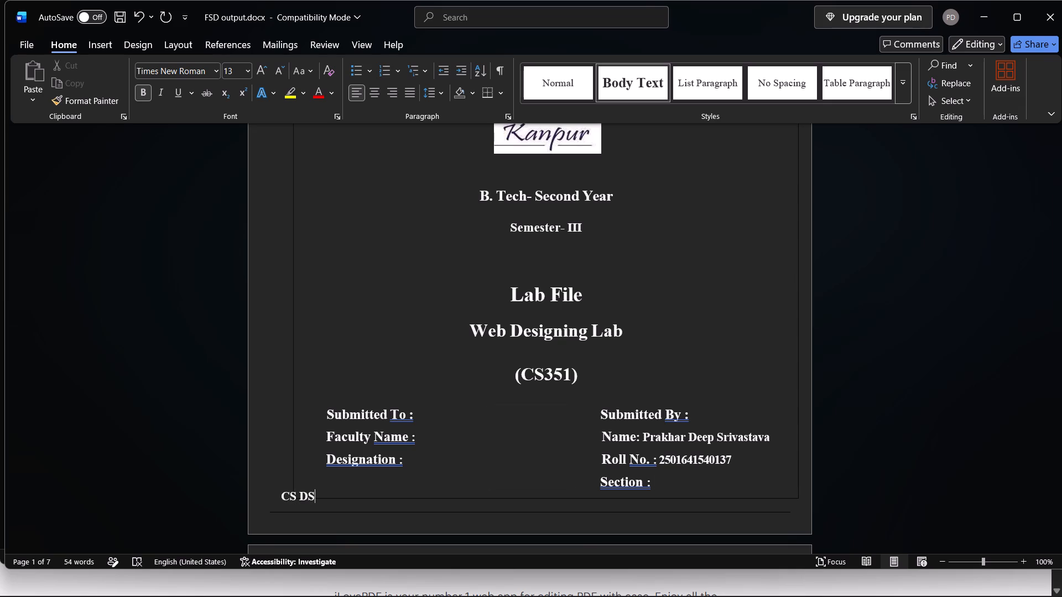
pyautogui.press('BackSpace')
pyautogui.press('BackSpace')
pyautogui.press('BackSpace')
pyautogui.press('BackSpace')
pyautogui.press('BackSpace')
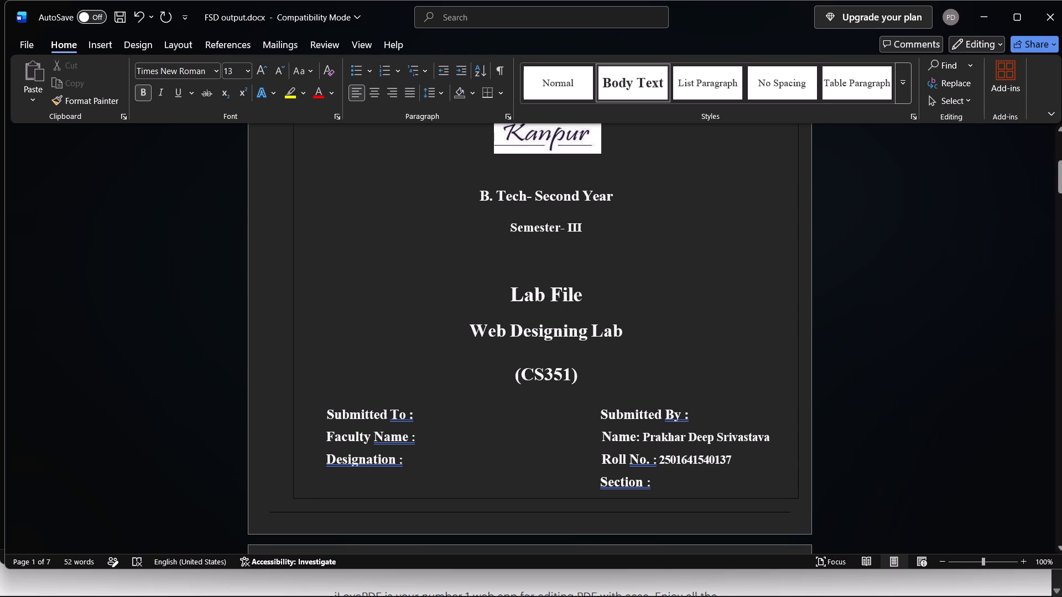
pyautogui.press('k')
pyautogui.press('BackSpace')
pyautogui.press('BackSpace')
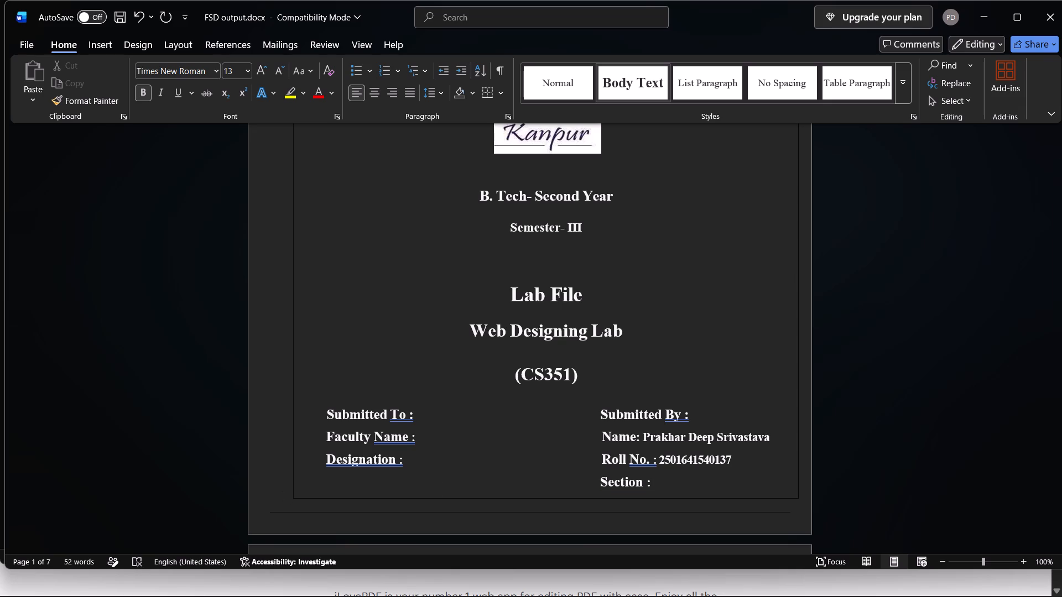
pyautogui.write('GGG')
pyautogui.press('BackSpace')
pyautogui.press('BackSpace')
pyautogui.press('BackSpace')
# Enter "CS-DS 2A" after "Section :" on the cover page.
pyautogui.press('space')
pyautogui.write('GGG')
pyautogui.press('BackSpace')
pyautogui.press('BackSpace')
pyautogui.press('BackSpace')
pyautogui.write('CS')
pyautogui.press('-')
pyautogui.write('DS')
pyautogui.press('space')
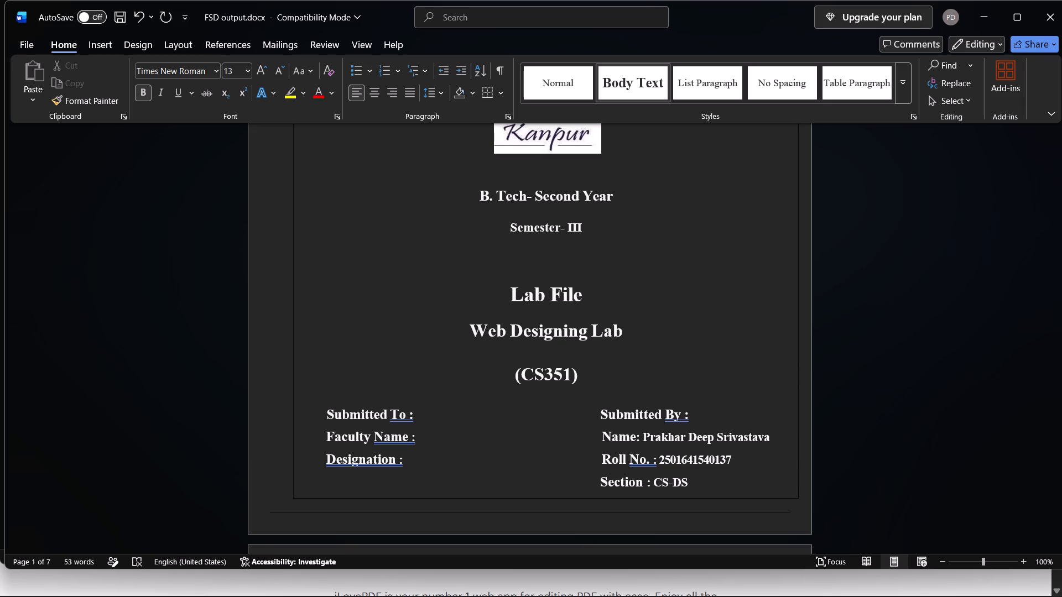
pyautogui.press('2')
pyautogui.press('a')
# Review the output document's pages after the cover, checking the form, CSS, LearnHub, usability report and portfolio screenshots and their page layout.
pyautogui.scroll(-2, 483, 452)
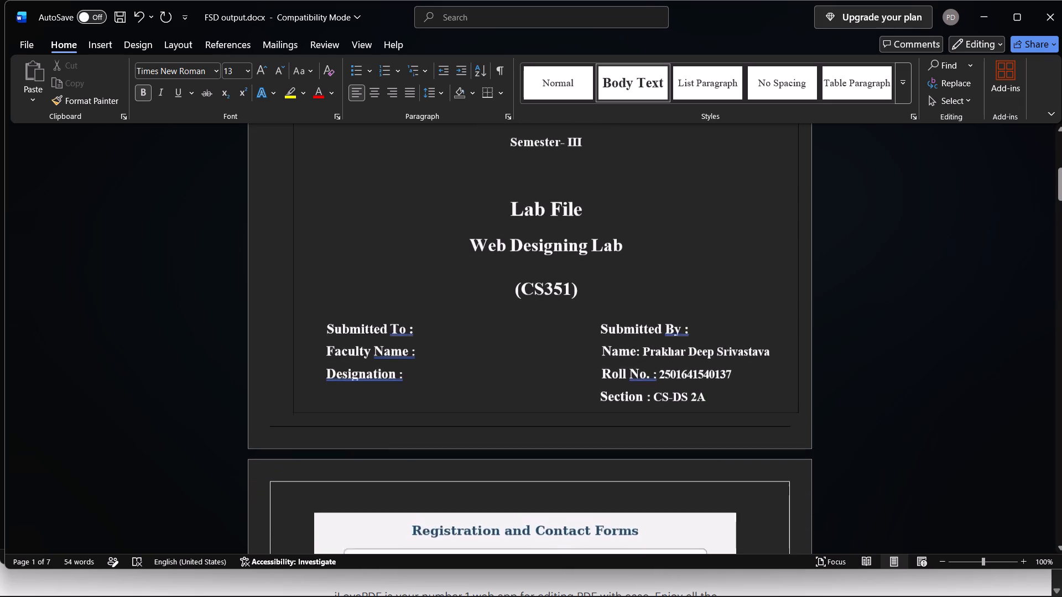
pyautogui.scroll(-1, 483, 452)
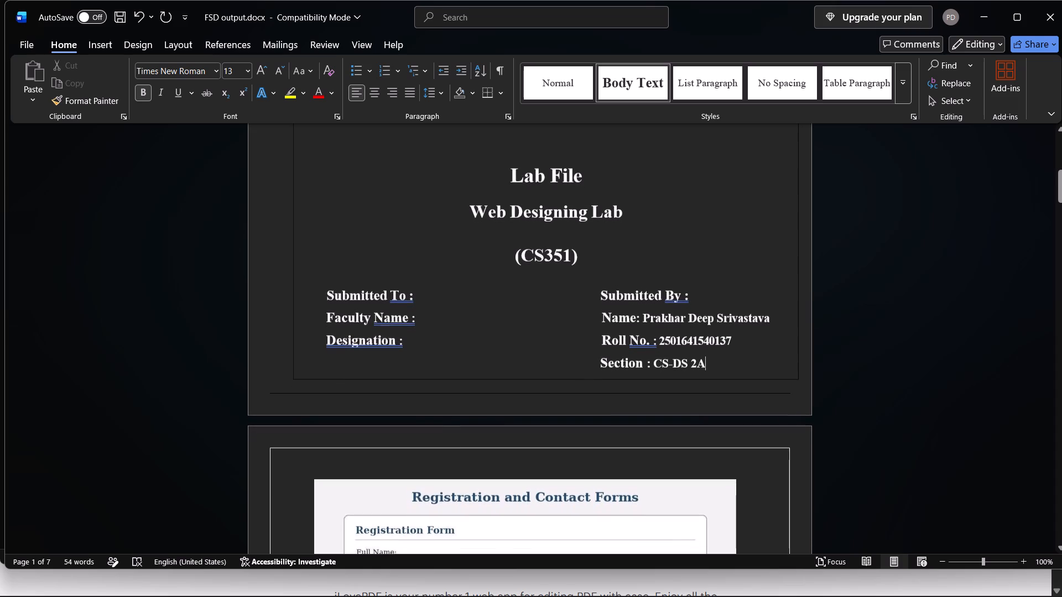
pyautogui.scroll(-2, 483, 452)
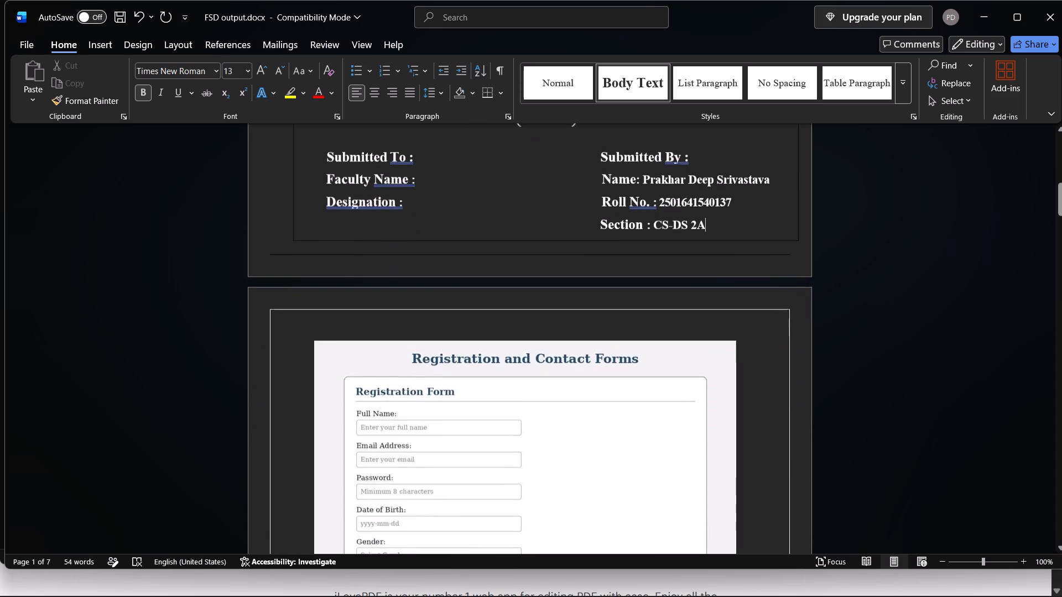
pyautogui.scroll(-3, 483, 452)
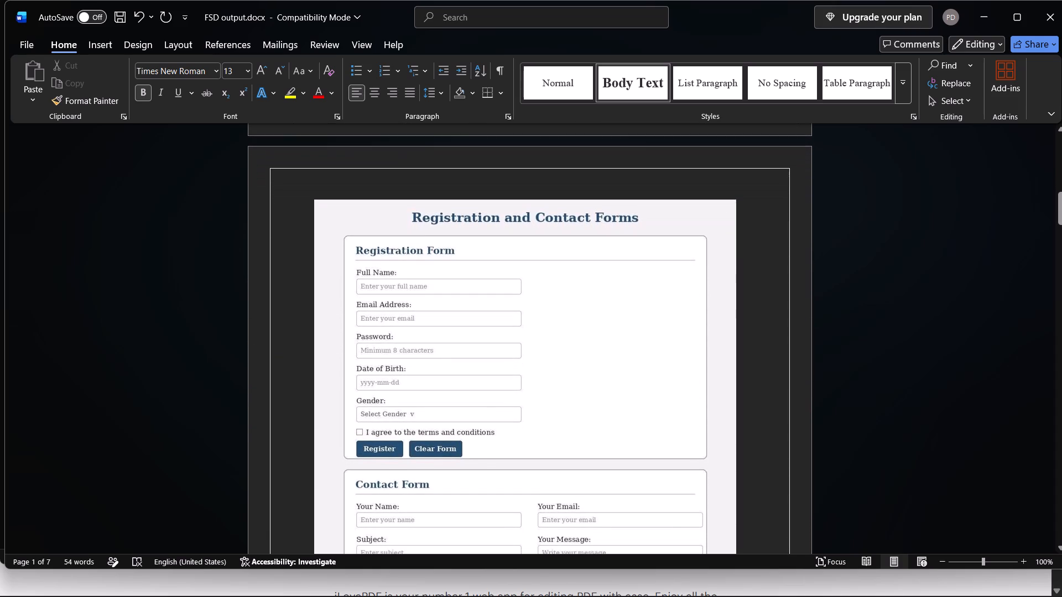
pyautogui.scroll(-1, 483, 452)
pyautogui.keyDown('ctrl'); pyautogui.scroll(1, 483, 452); pyautogui.keyUp('ctrl')
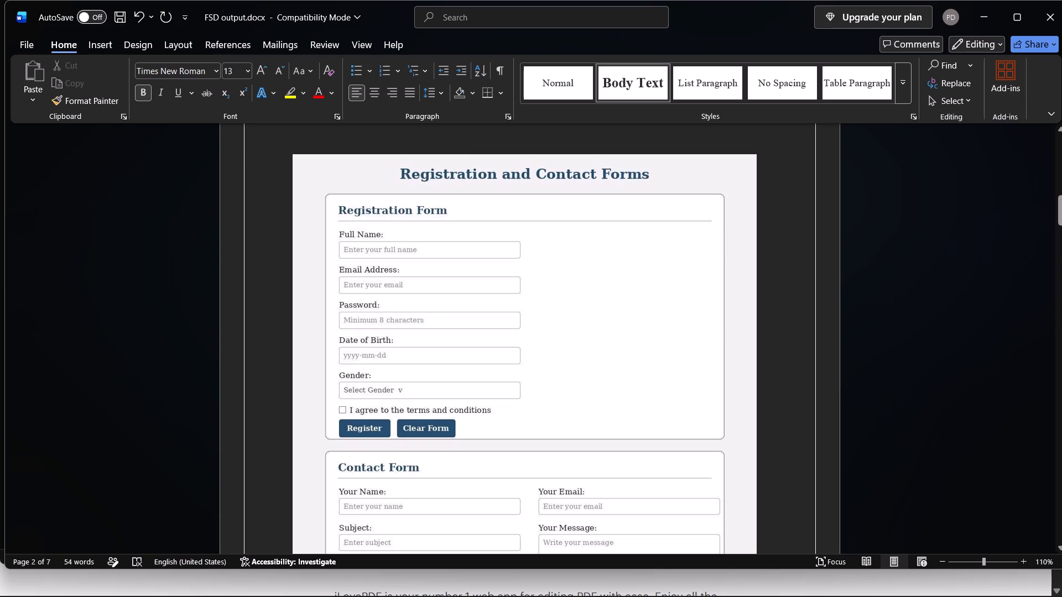
pyautogui.scroll(-4, 431, 396)
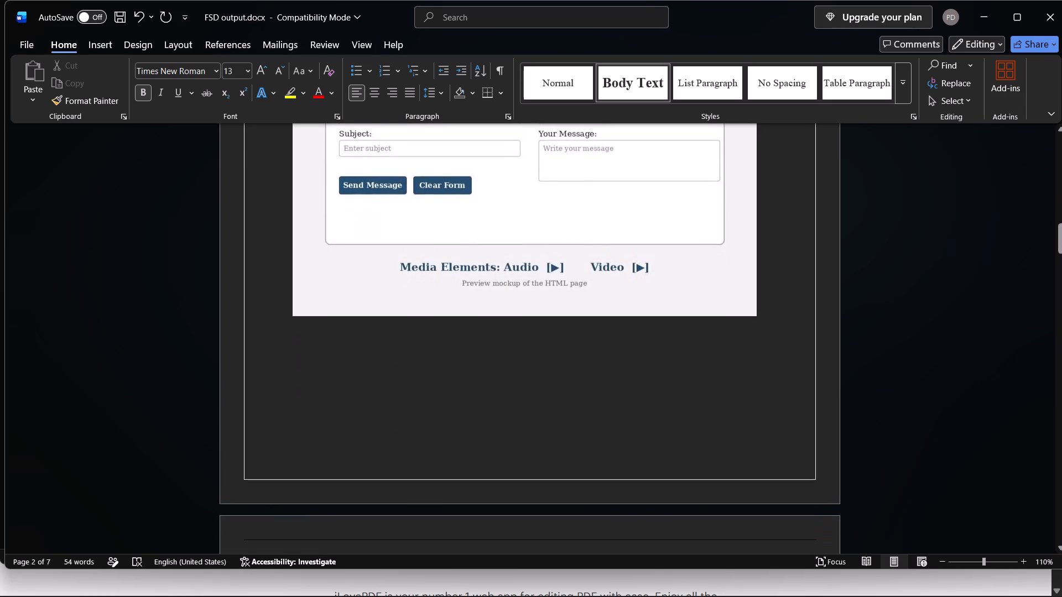
pyautogui.scroll(-4, 431, 396)
pyautogui.scroll(1, 431, 396)
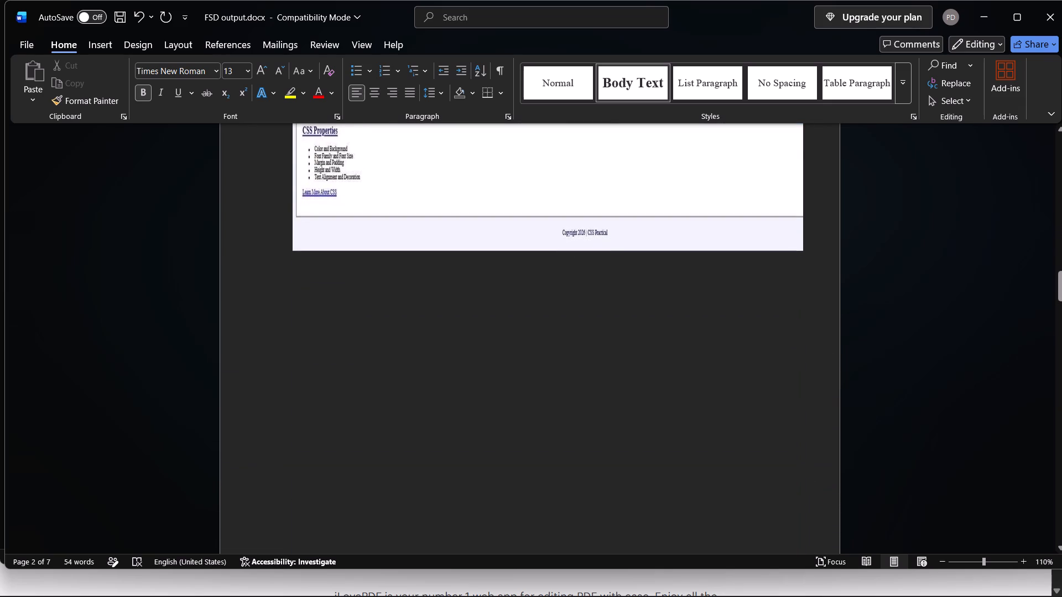
pyautogui.scroll(1, 431, 396)
pyautogui.scroll(-1, 431, 396)
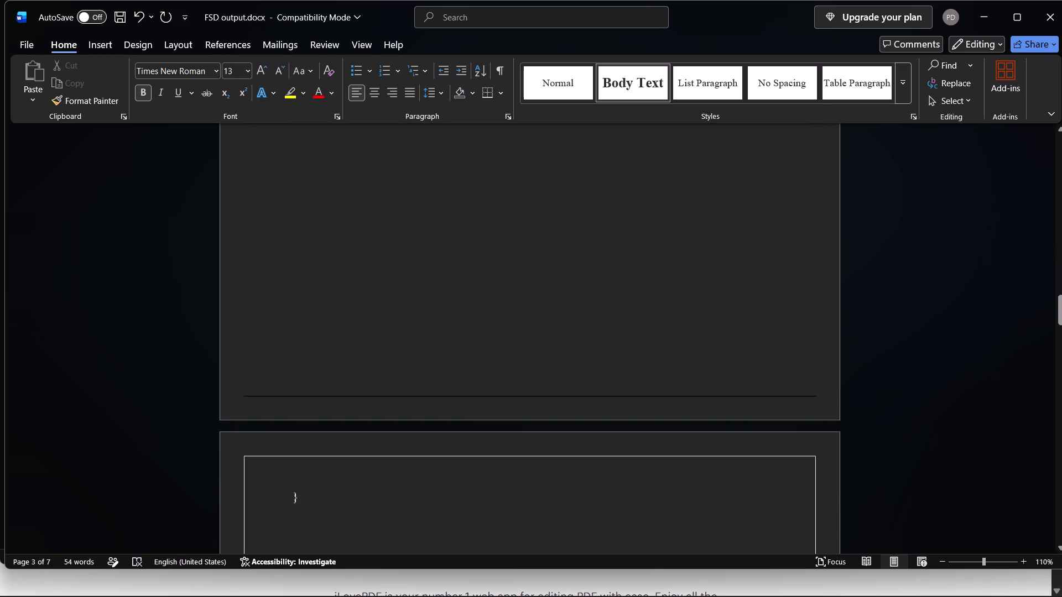
pyautogui.scroll(-5, 431, 396)
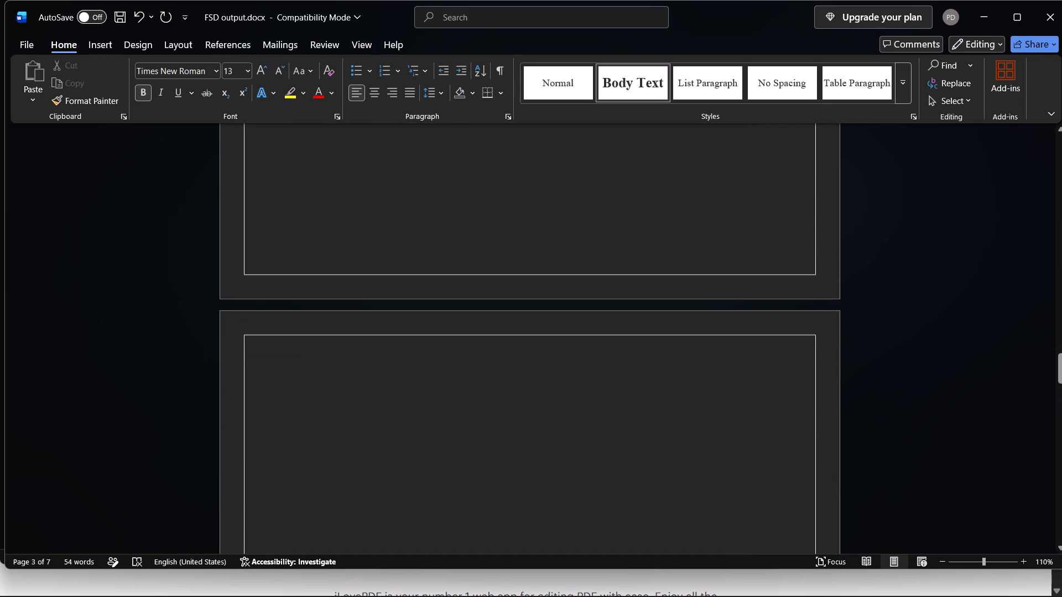
pyautogui.scroll(-1, 431, 396)
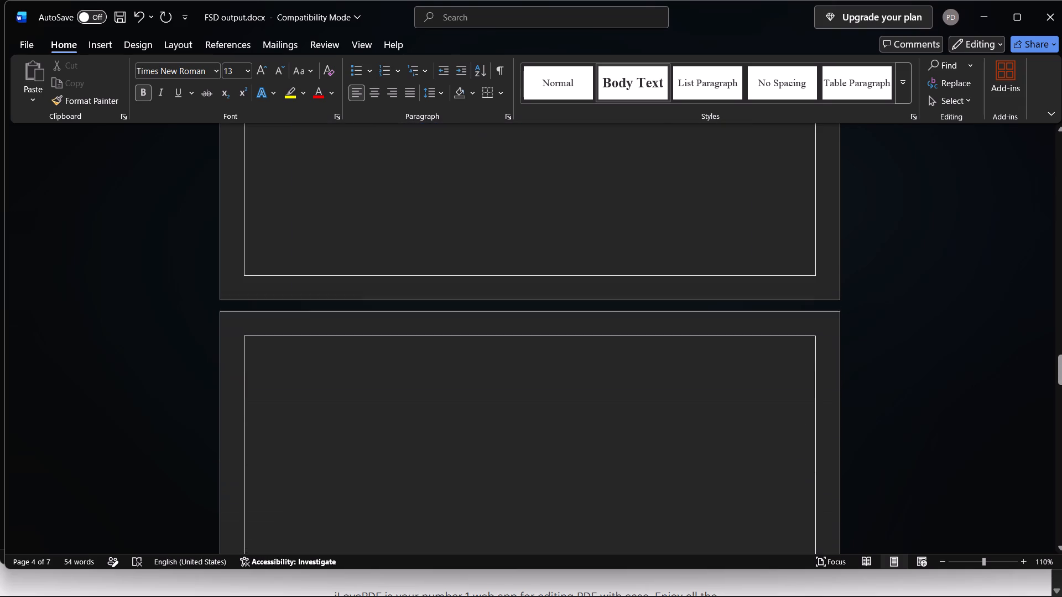
pyautogui.scroll(-3, 431, 396)
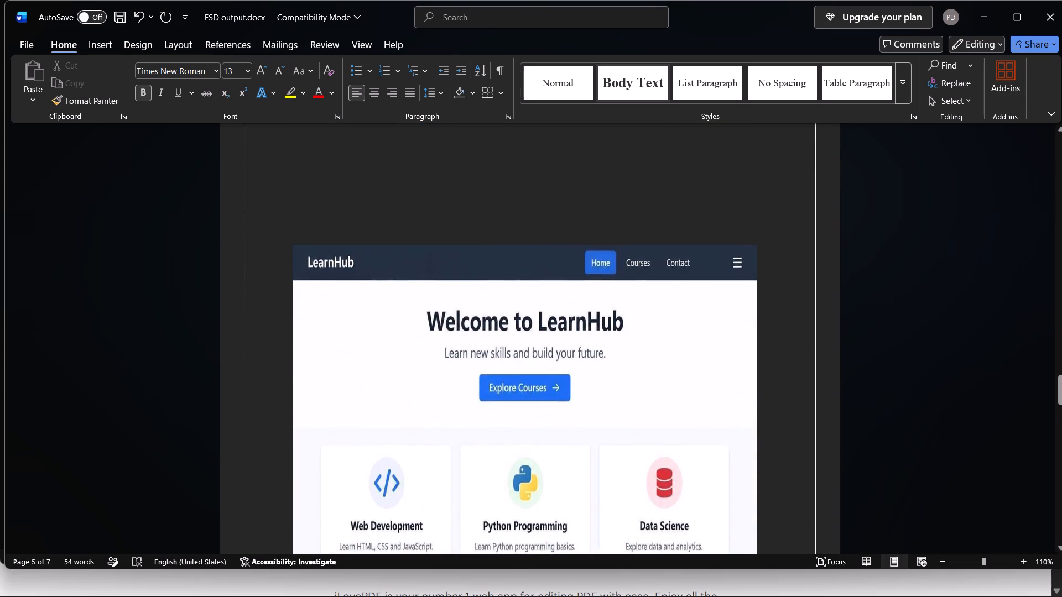
pyautogui.scroll(-4, 431, 396)
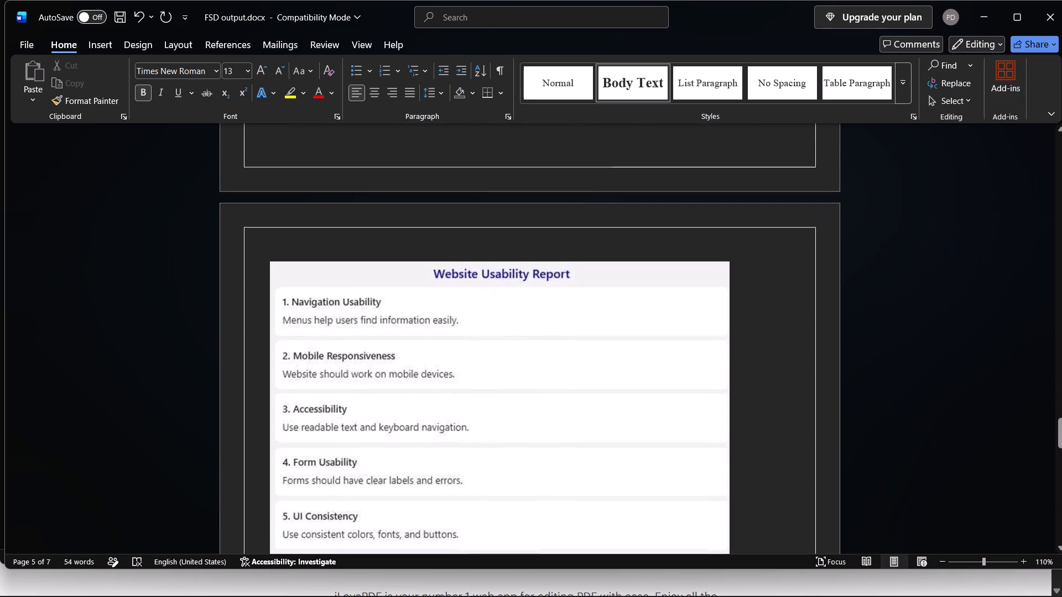
pyautogui.scroll(-7, 431, 396)
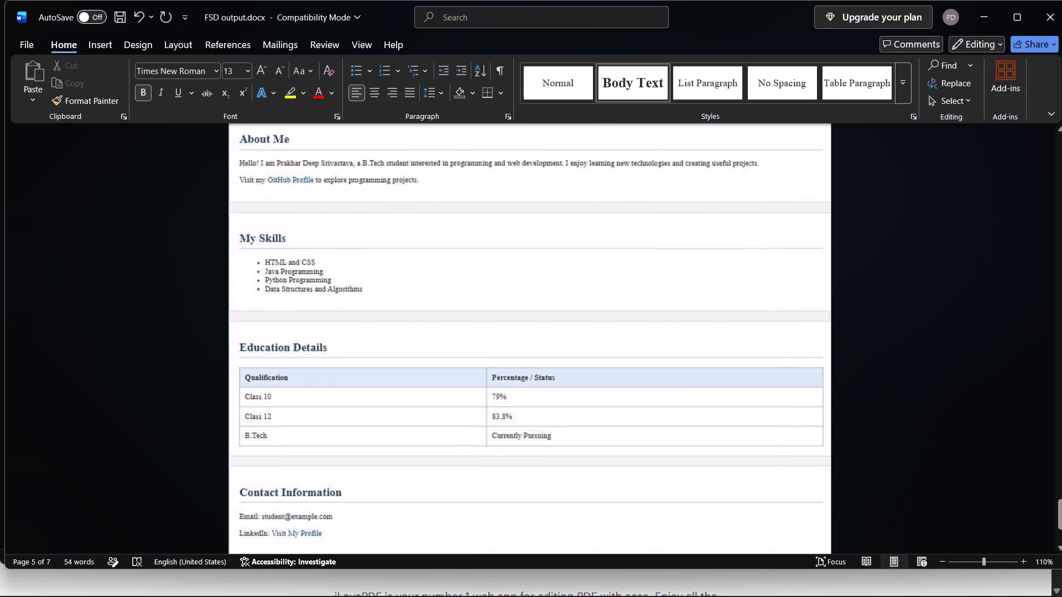
pyautogui.scroll(2, 431, 396)
pyautogui.scroll(-1, 431, 396)
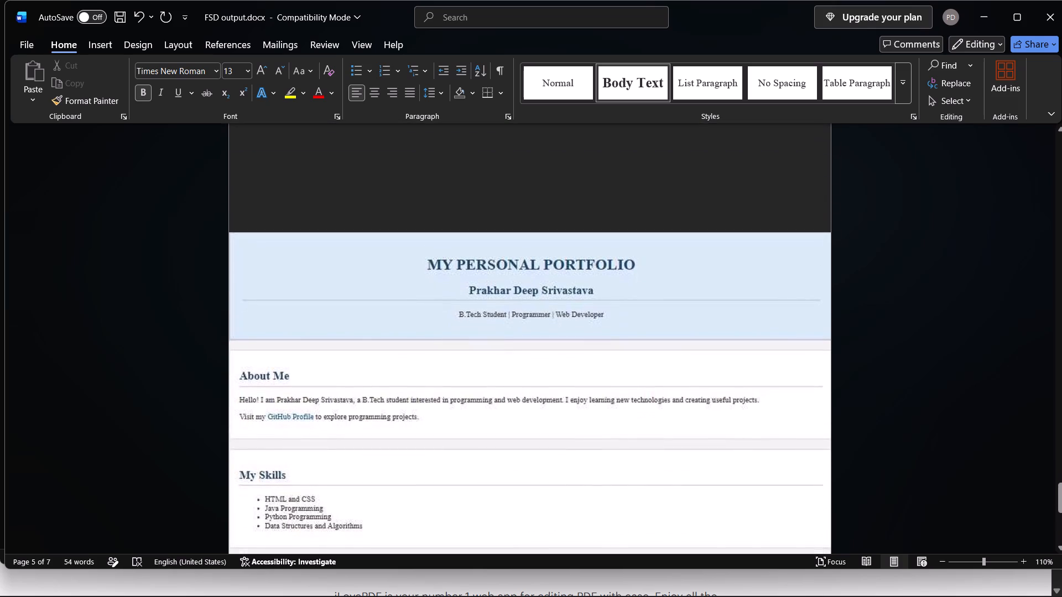
pyautogui.scroll(-1, 431, 396)
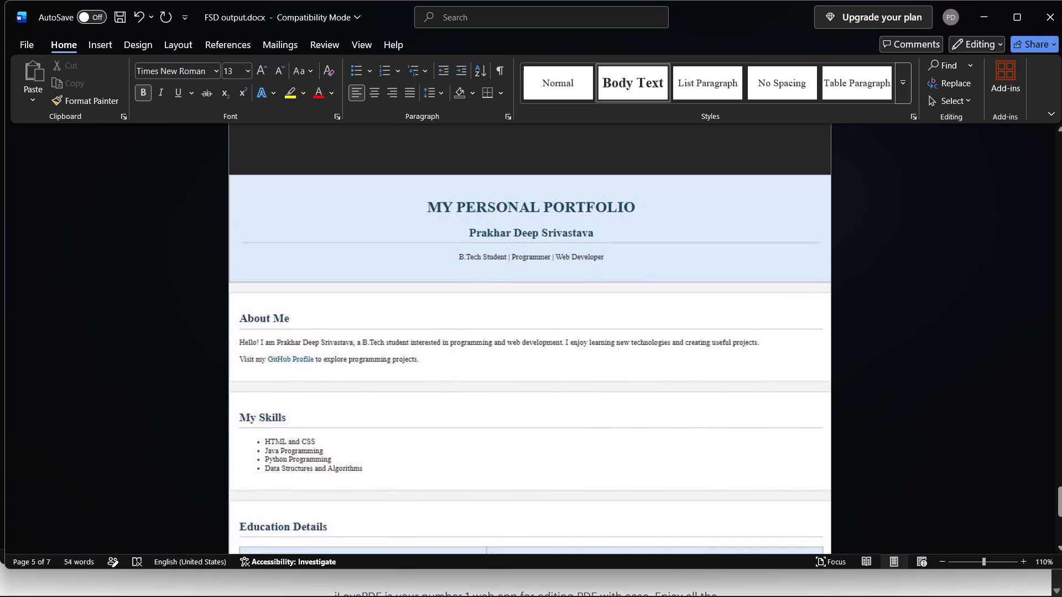
pyautogui.scroll(-1, 431, 396)
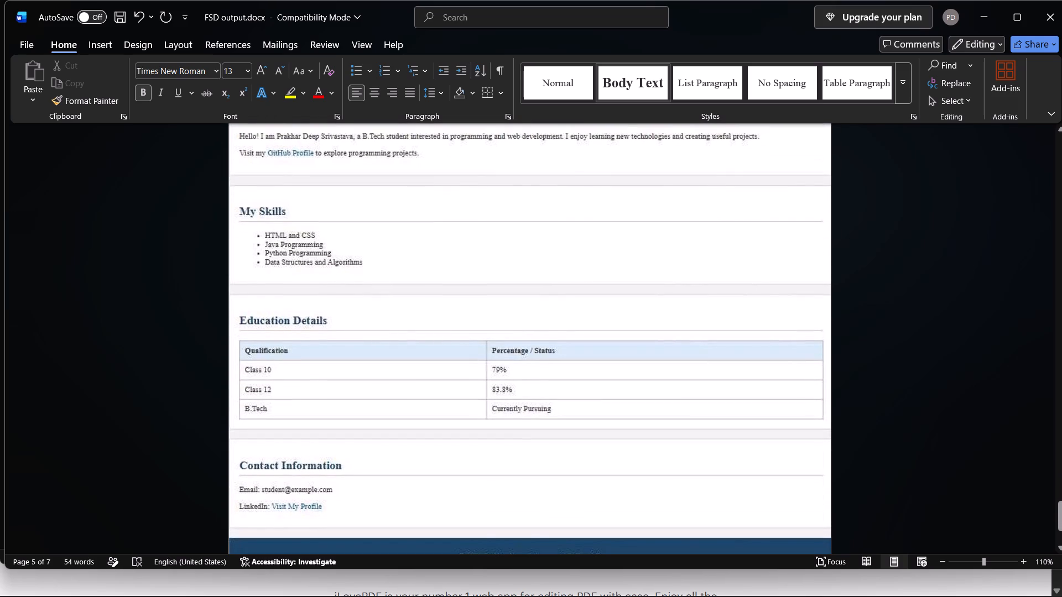
pyautogui.scroll(-3, 431, 396)
# Recheck the cover page from the institute heading through the "Submitted To" and "Submitted By" details.
pyautogui.scroll(7, 431, 396)
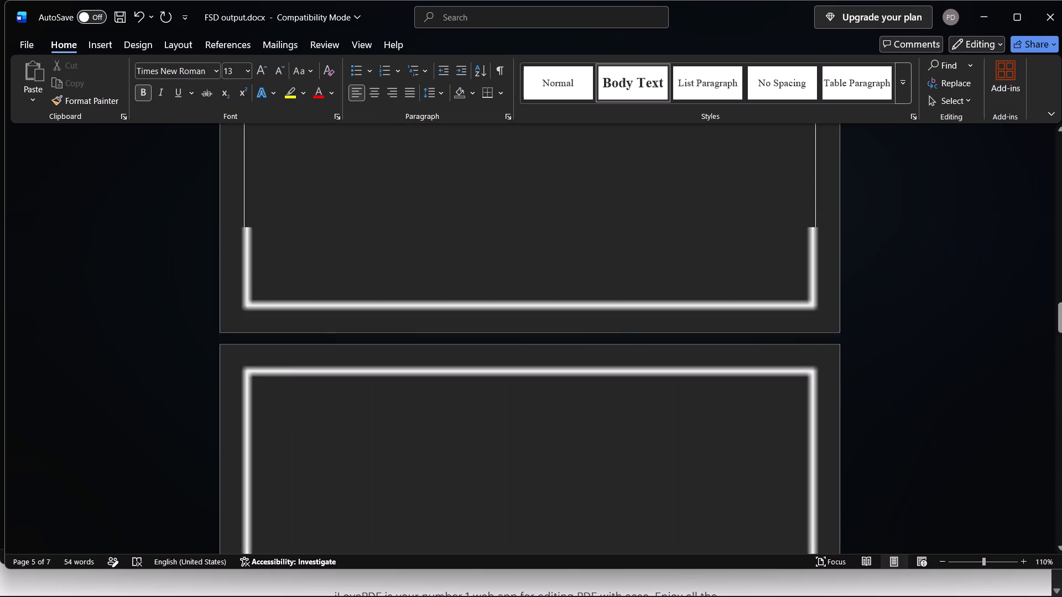
pyautogui.scroll(8, 431, 396)
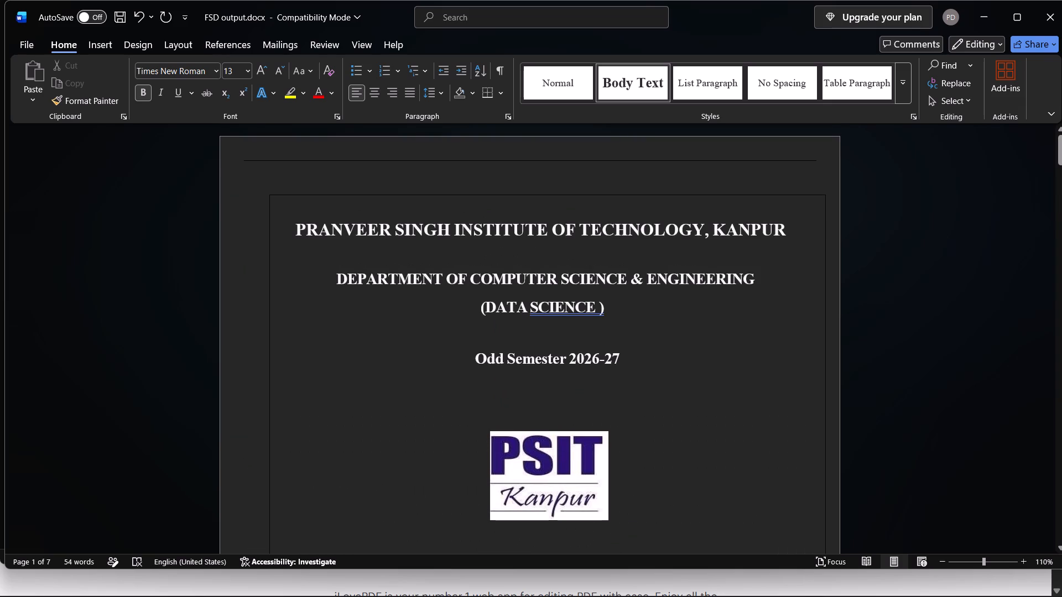
pyautogui.scroll(-2, 512, 391)
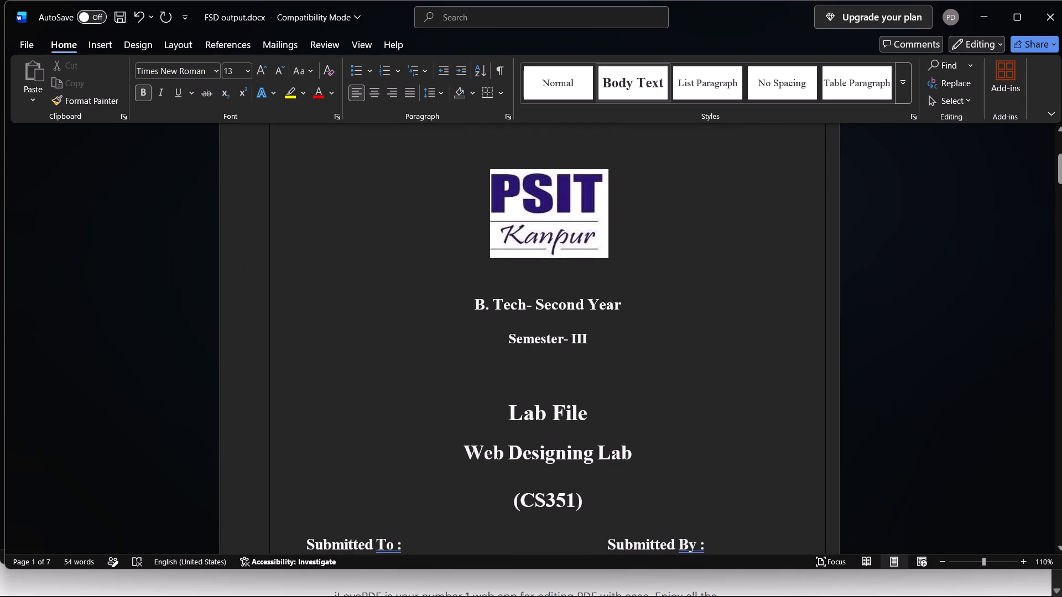
pyautogui.scroll(-2, 512, 391)
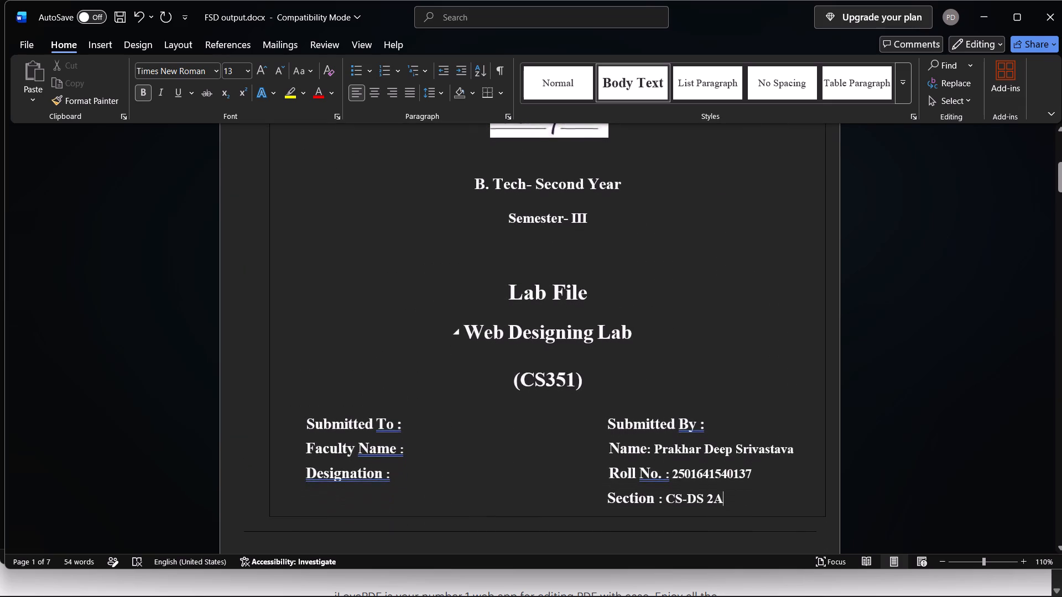
pyautogui.scroll(-1, 512, 391)
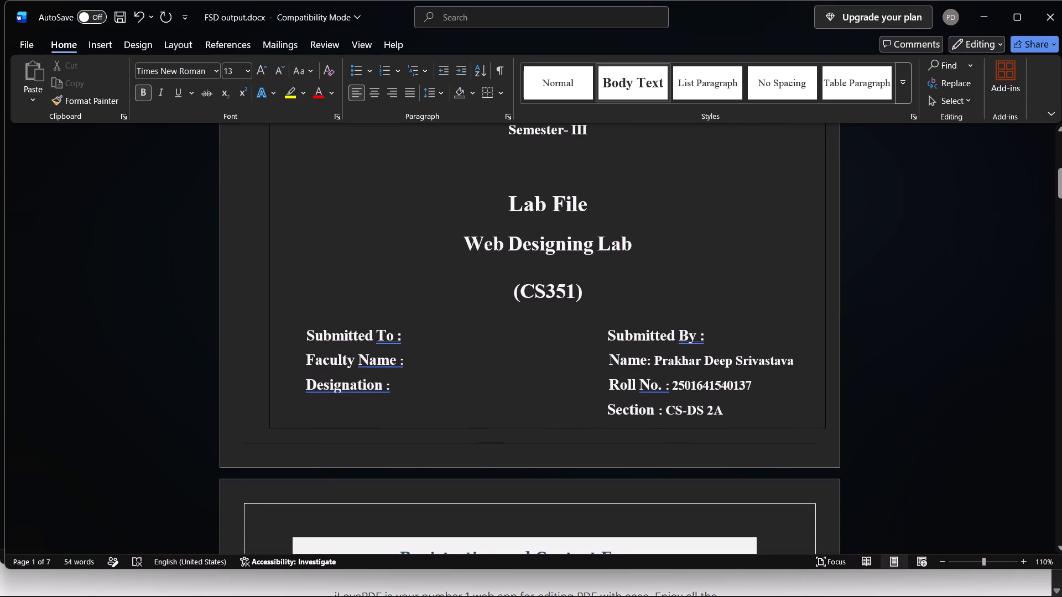
pyautogui.scroll(-4, 512, 391)
# Save a copy of the document as a PDF in Downloads with the file name "FSD output main.pdf".
pyautogui.click(28, 54)
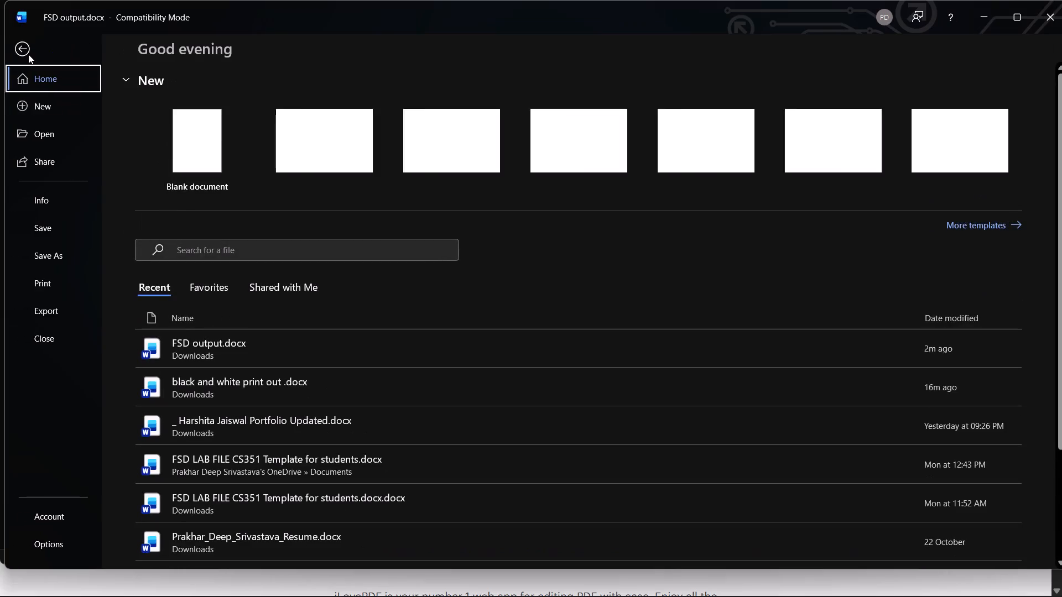
pyautogui.click(54, 252)
pyautogui.click(149, 363)
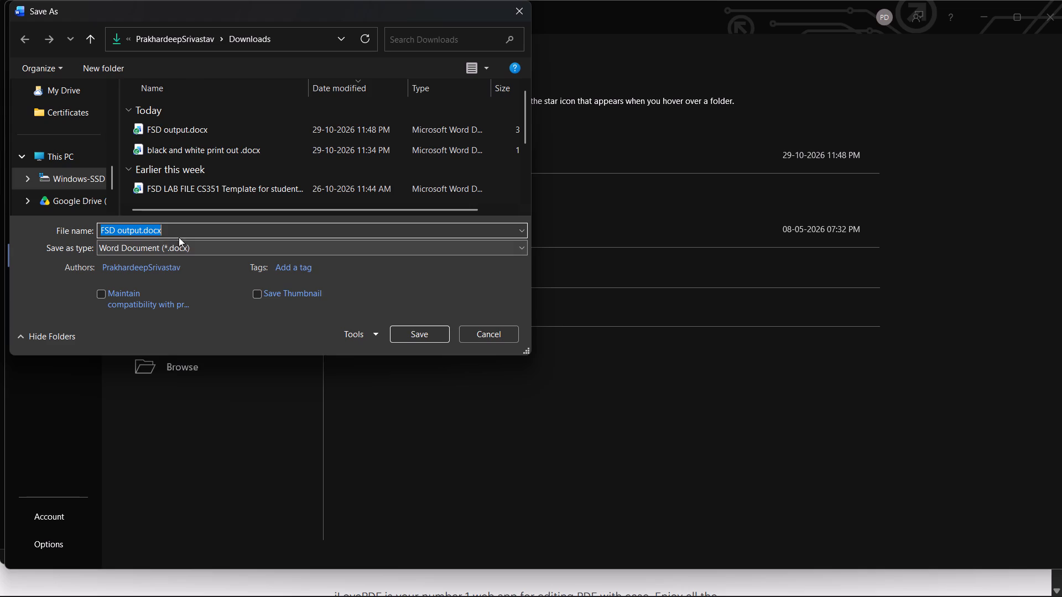
pyautogui.click(191, 246)
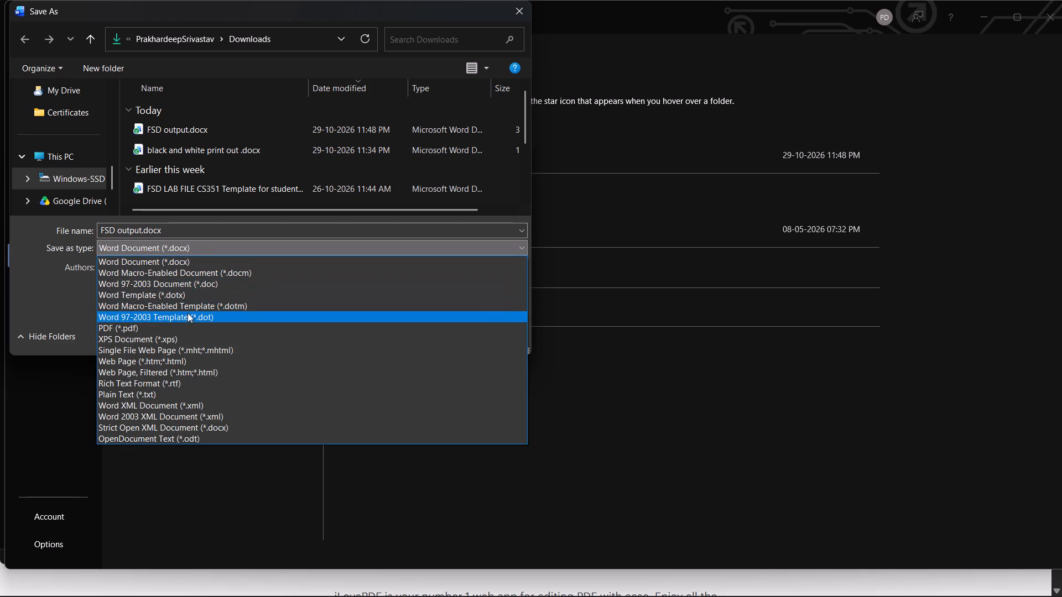
pyautogui.click(188, 322)
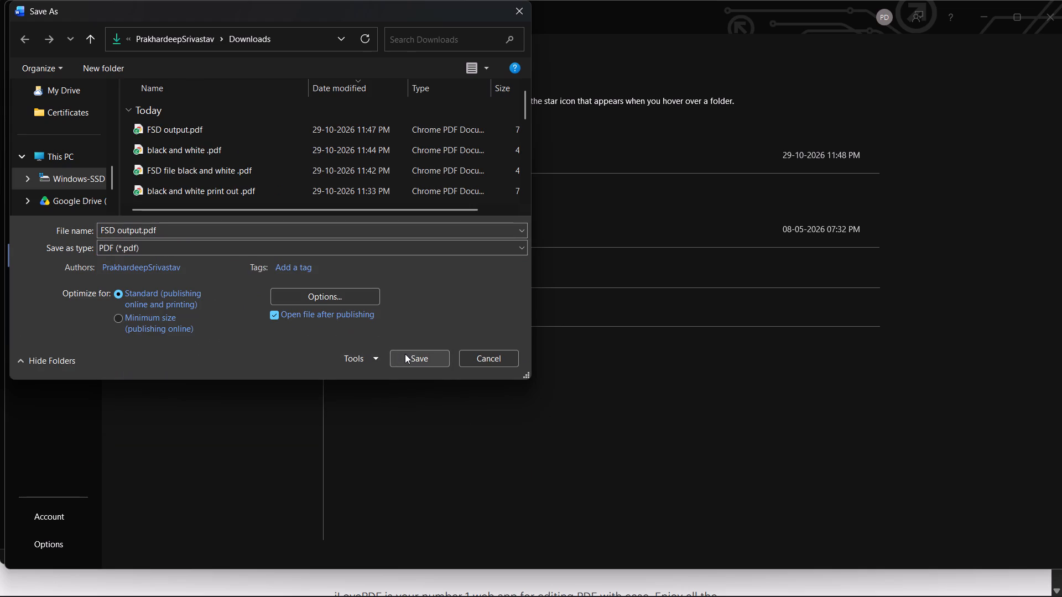
pyautogui.click(140, 226)
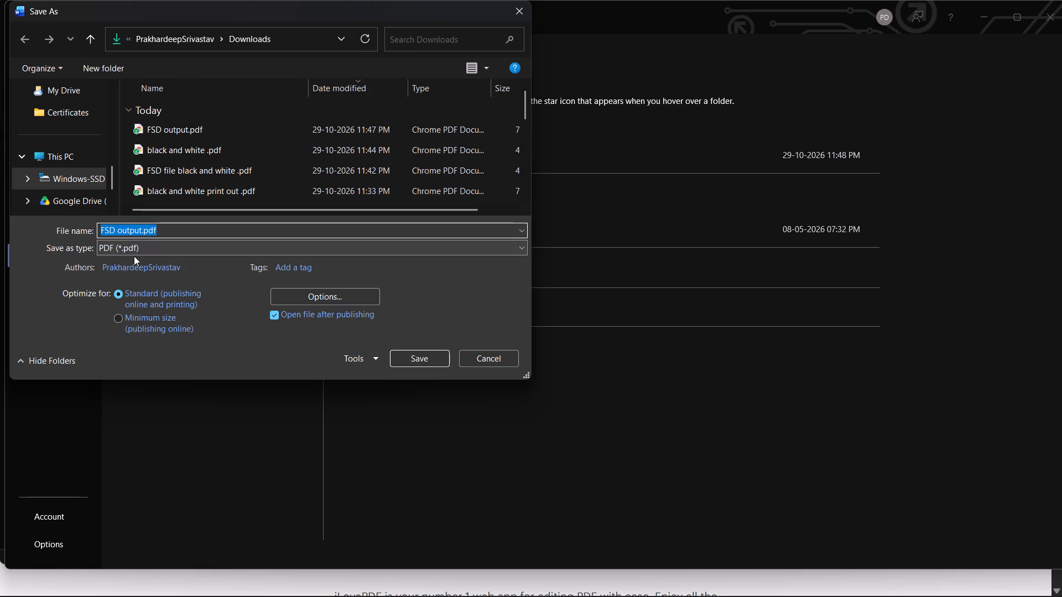
pyautogui.click(138, 228)
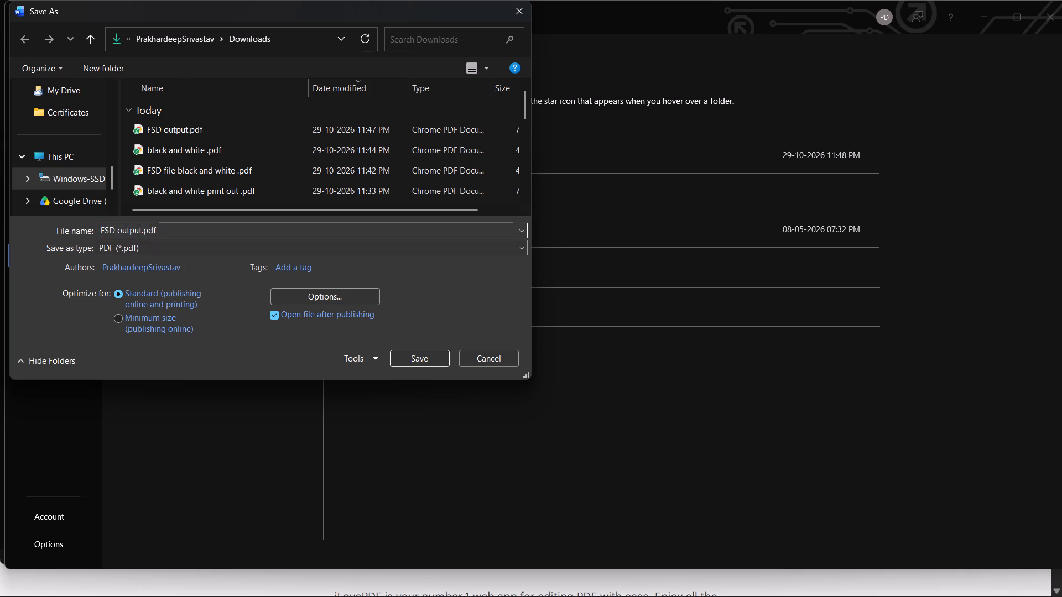
pyautogui.press('Right')
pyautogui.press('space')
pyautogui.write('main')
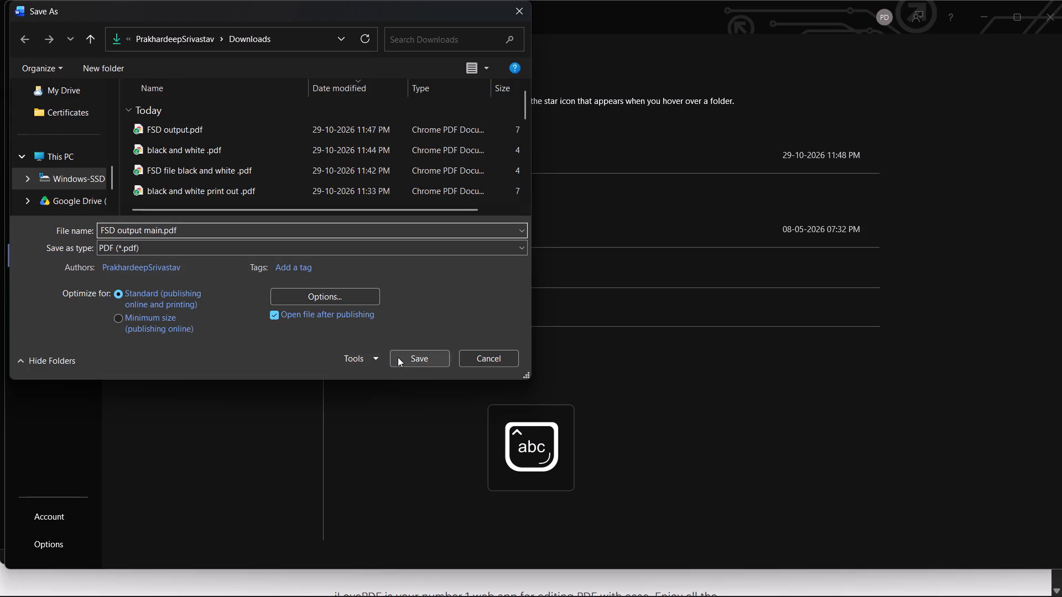
# Finish saving the PDF copy as "FSD output main.pdf" in Downloads with standard optimisation.
pyautogui.click(398, 357)
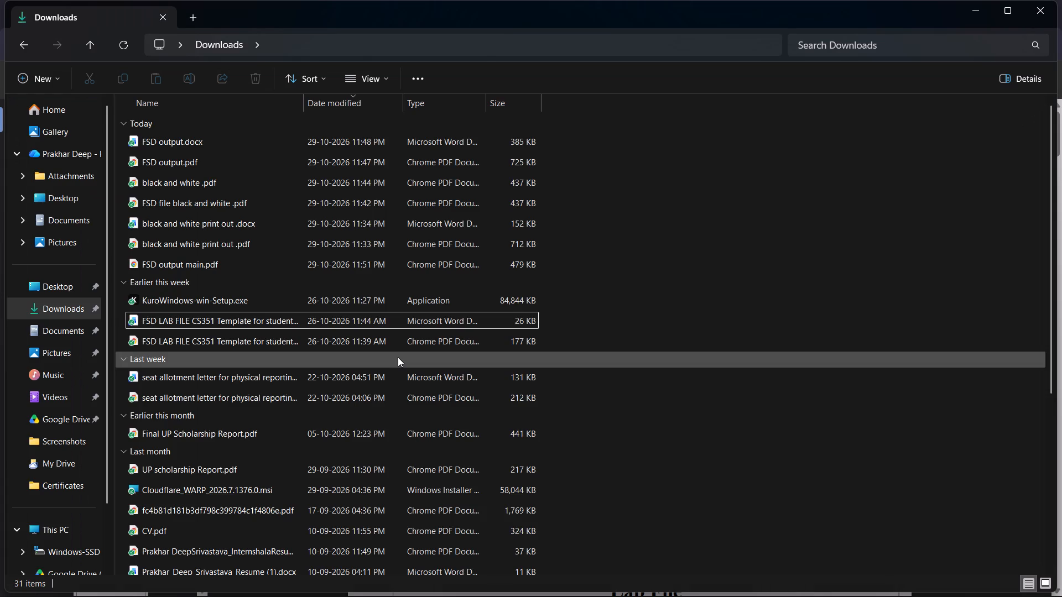
# Refresh the Downloads folder in File Explorer and share "FSD output main.pdf" through WhatsApp.
pyautogui.hotkey('ctrl', 'r')
pyautogui.hotkey('ctrl', 'r')
pyautogui.hotkey('ctrl', 'r')
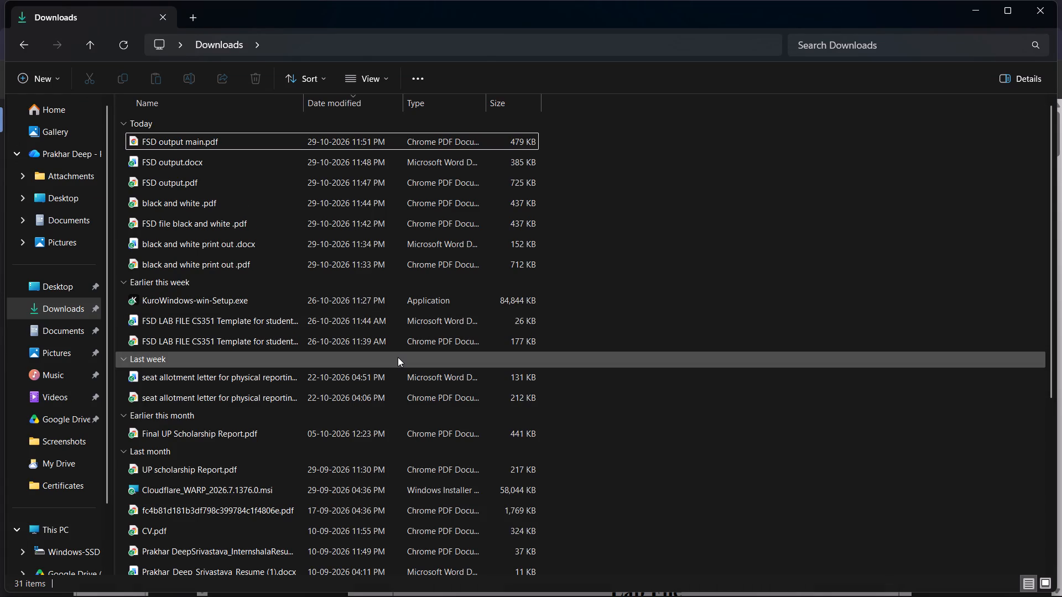
pyautogui.click(346, 134)
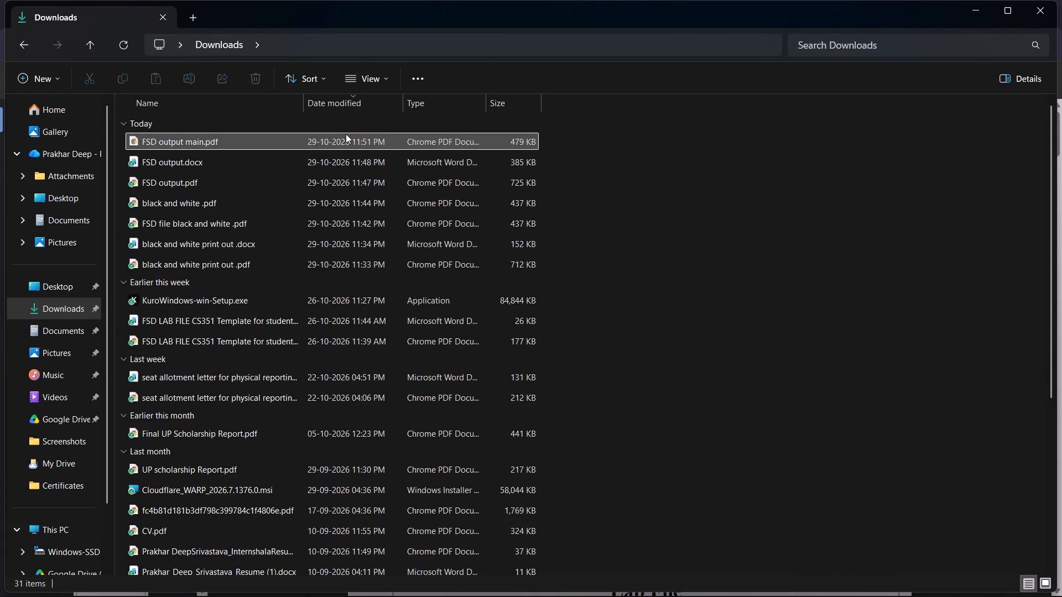
pyautogui.click(220, 82)
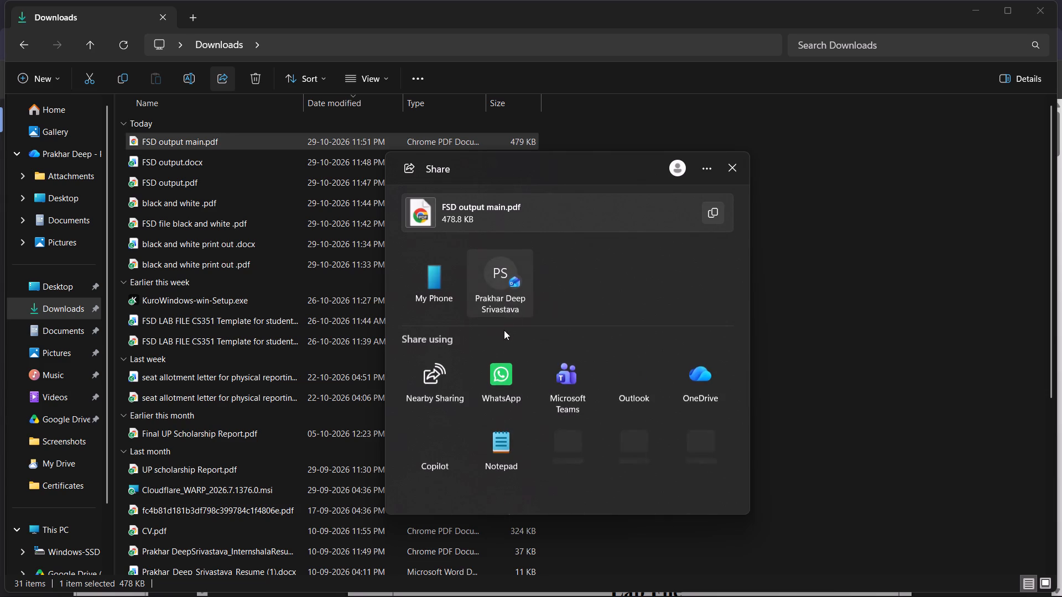
pyautogui.click(499, 374)
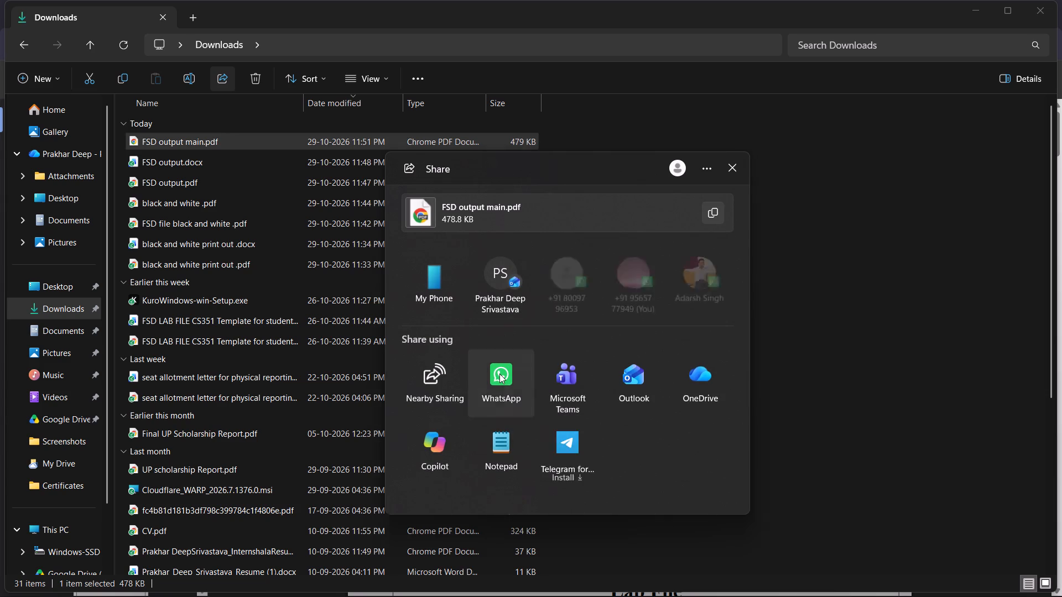
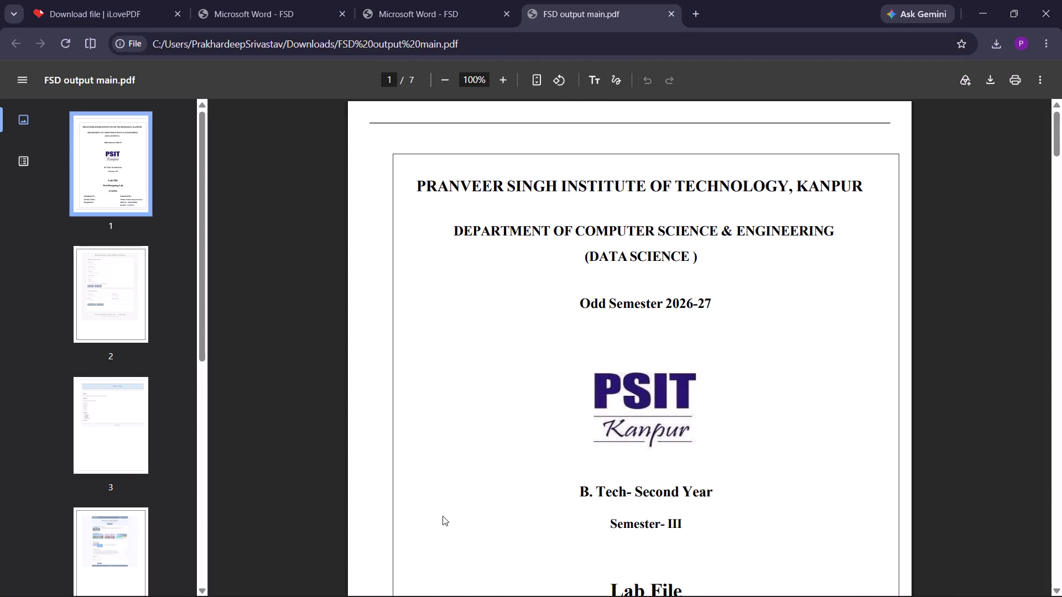
# Review the cover page of the exported FSD output main.pdf, from the institute heading down to the "Submitted To" and "Submitted By" details.
pyautogui.scroll(-2, 442, 516)
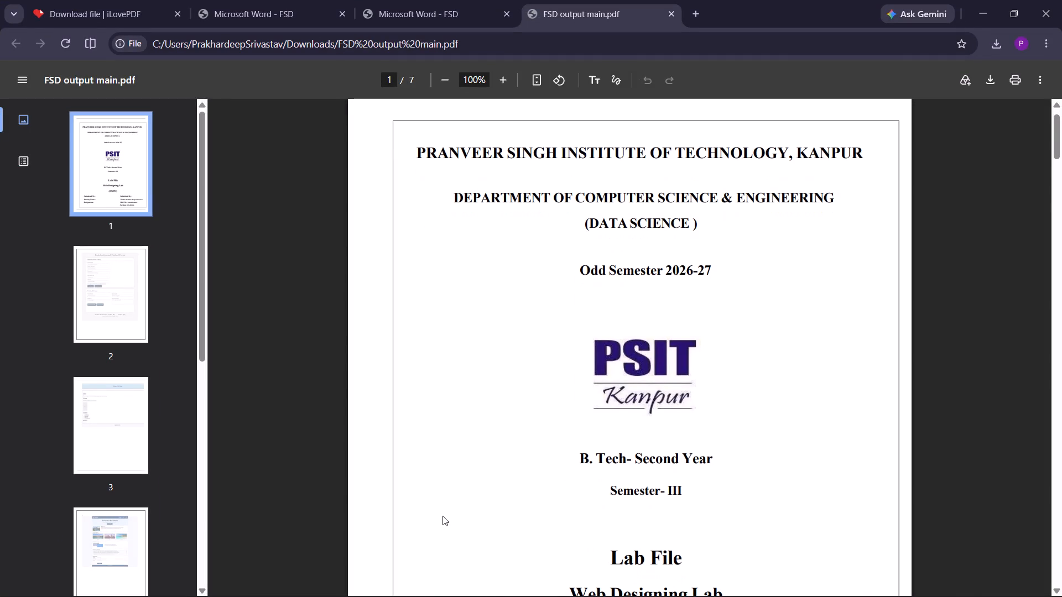
pyautogui.scroll(-2, 442, 516)
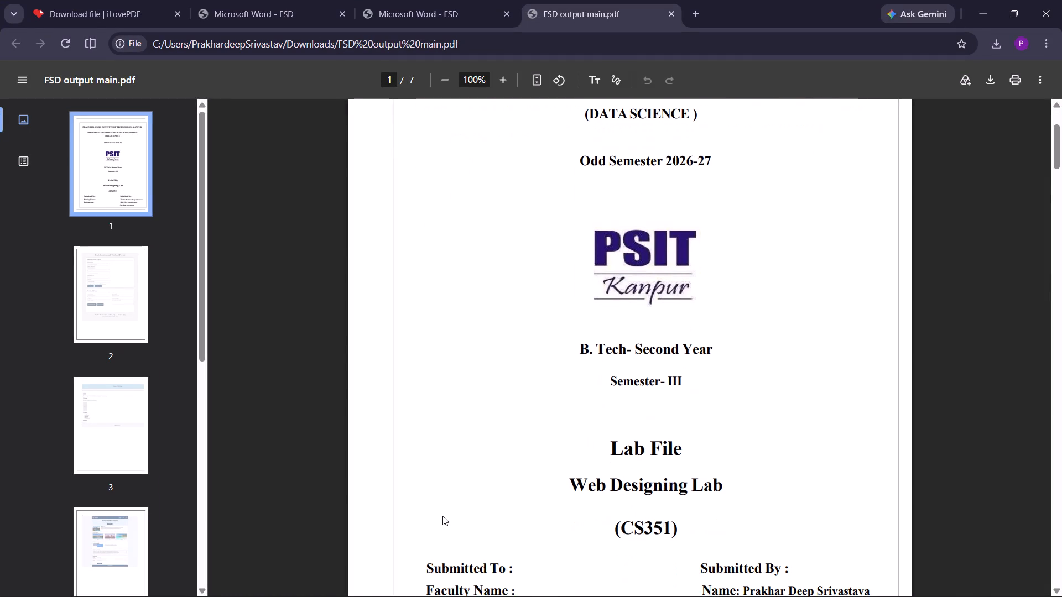
pyautogui.scroll(-2, 442, 516)
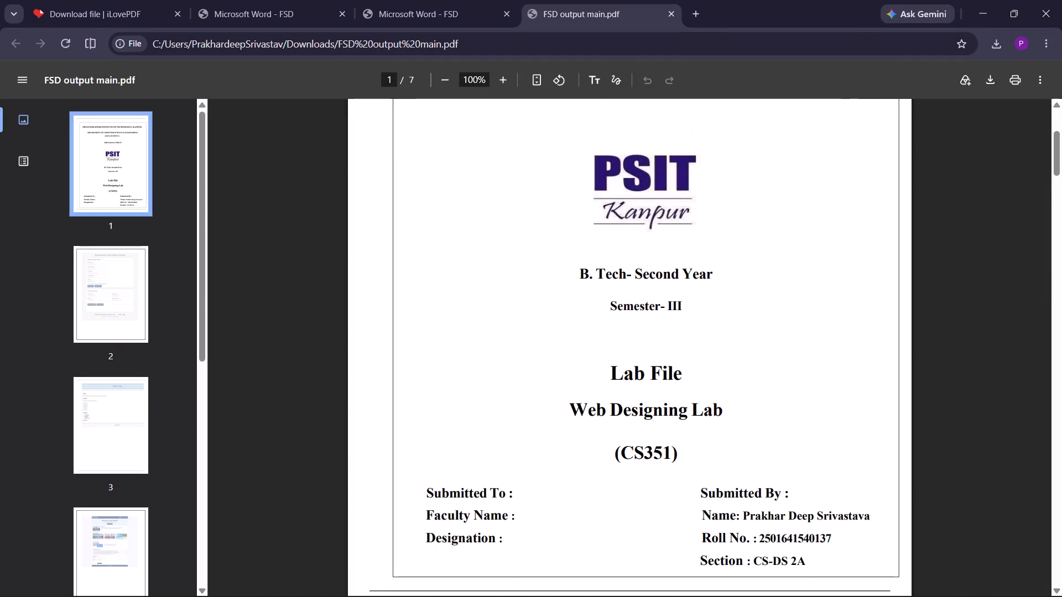